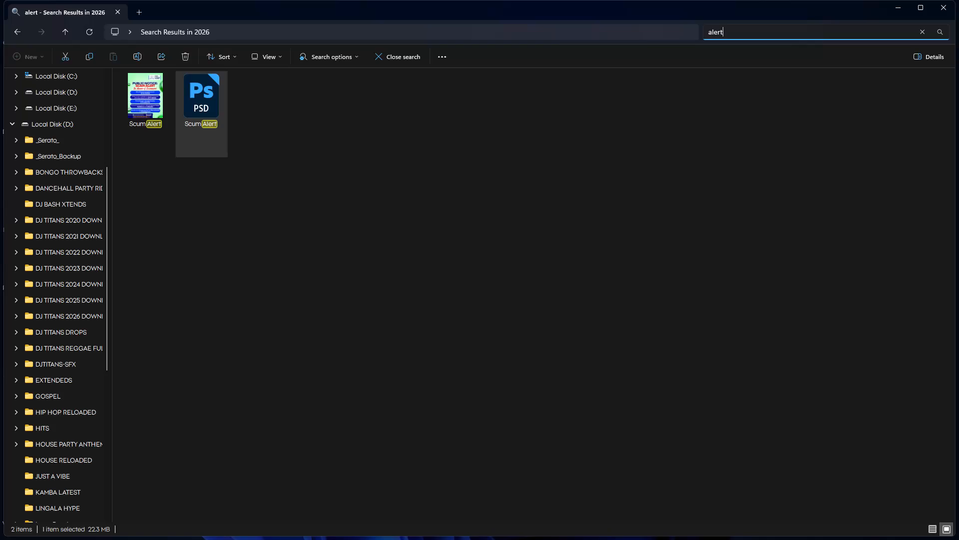
Search the 2026 folder for labels and open the Labels PSD file in Photoshop.
type("labels")
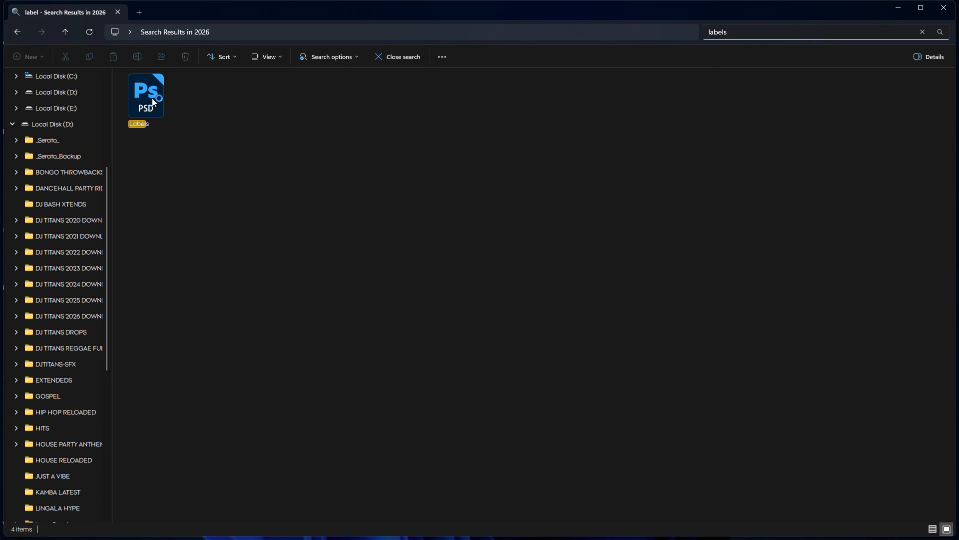
double_click(152, 98)
double_click(152, 98)
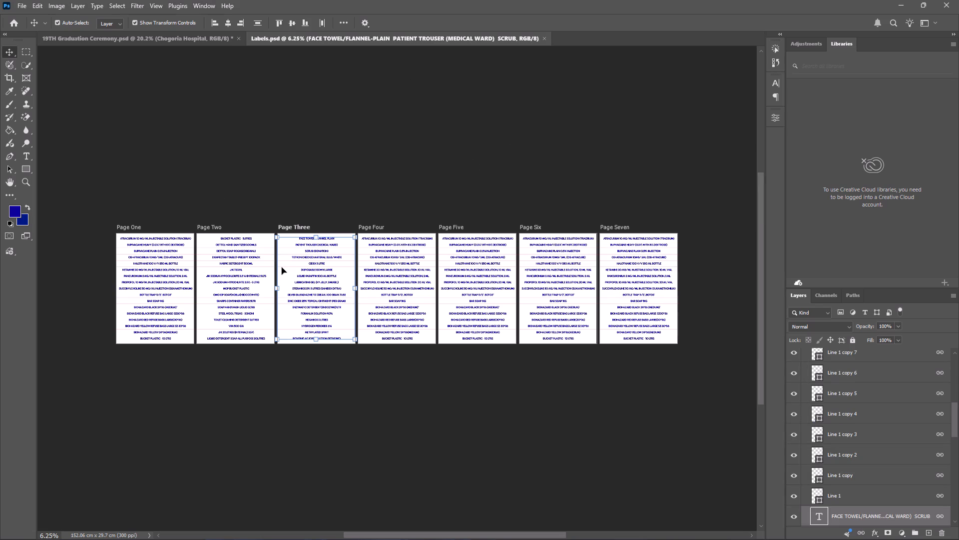
Examine the product labels on the Page Three artboard and its neighbouring pages.
scroll(271, 255, "up", 5, "alt")
scroll(339, 255, "up", 3, "alt")
scroll(400, 250, "up", 1, "alt")
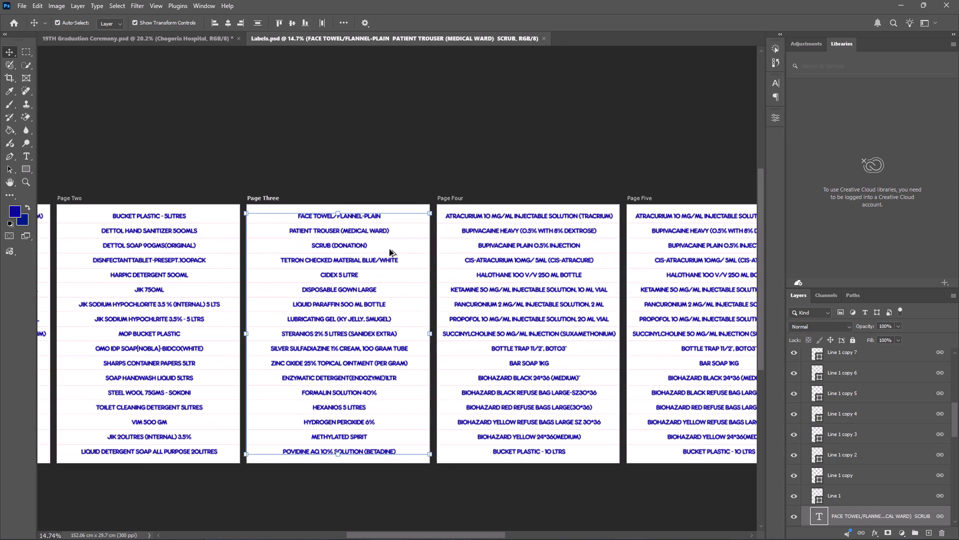
scroll(390, 249, "up", 1, "alt")
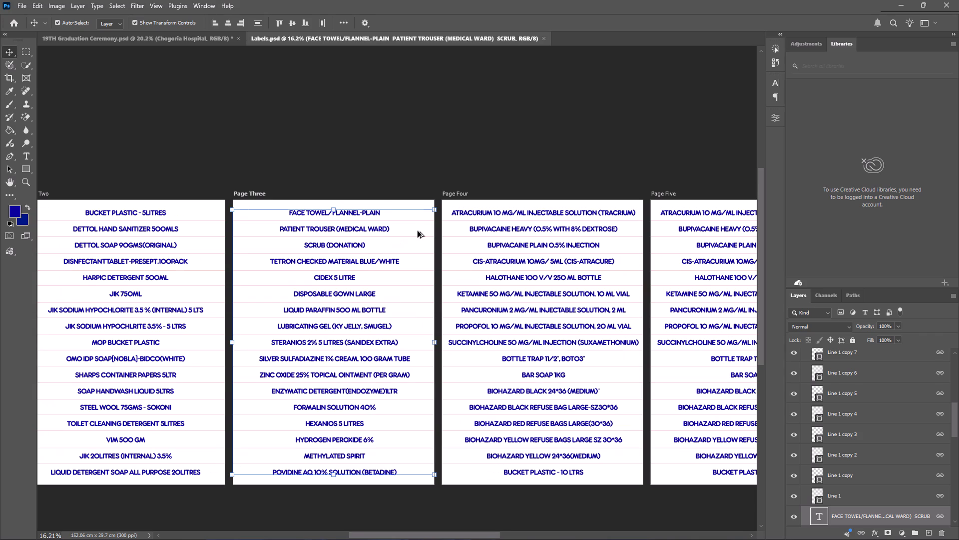
scroll(357, 258, "down", 4)
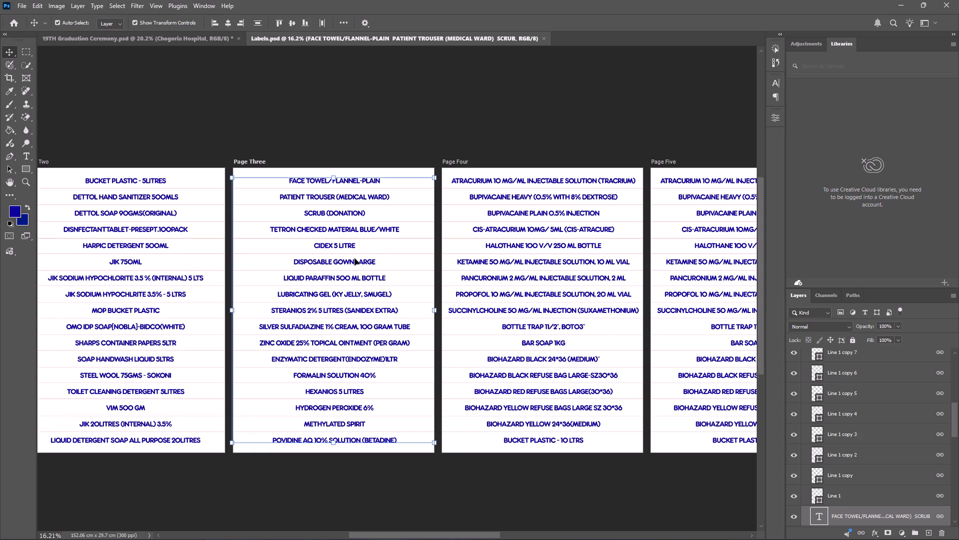
scroll(361, 295, "up", 1, "alt")
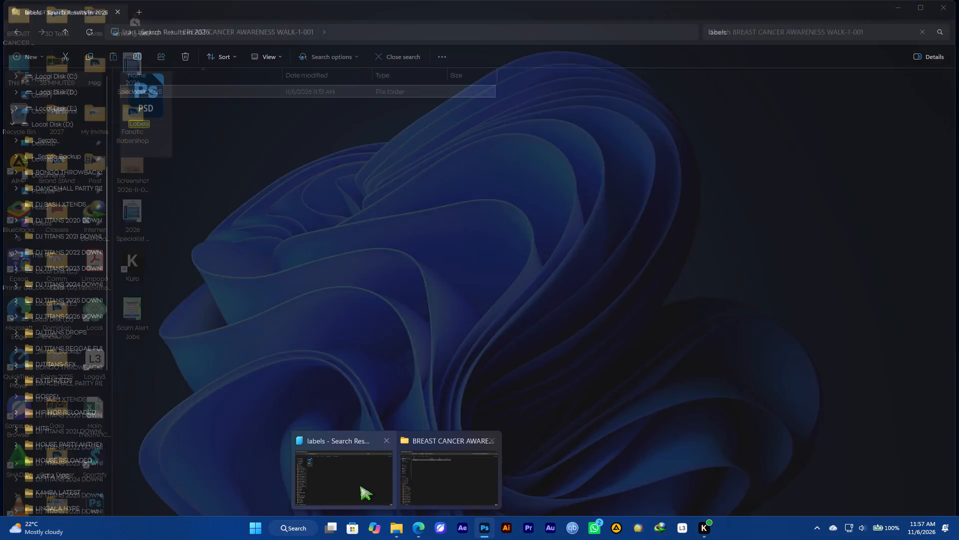
Open the Main Theatre ICU HDU Stocks list from the Desktop folder in Excel and minimise the file window.
left_click(434, 486)
left_click(54, 146)
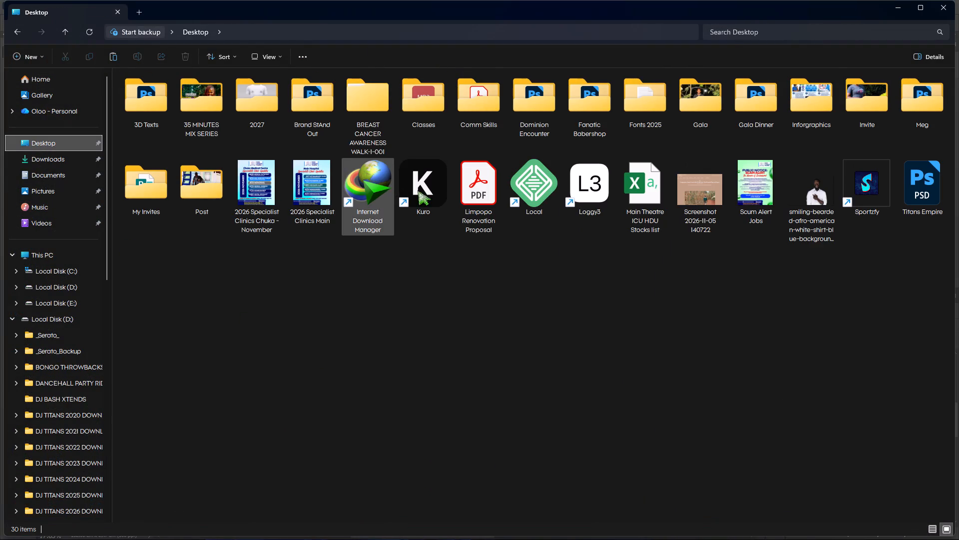
double_click(649, 189)
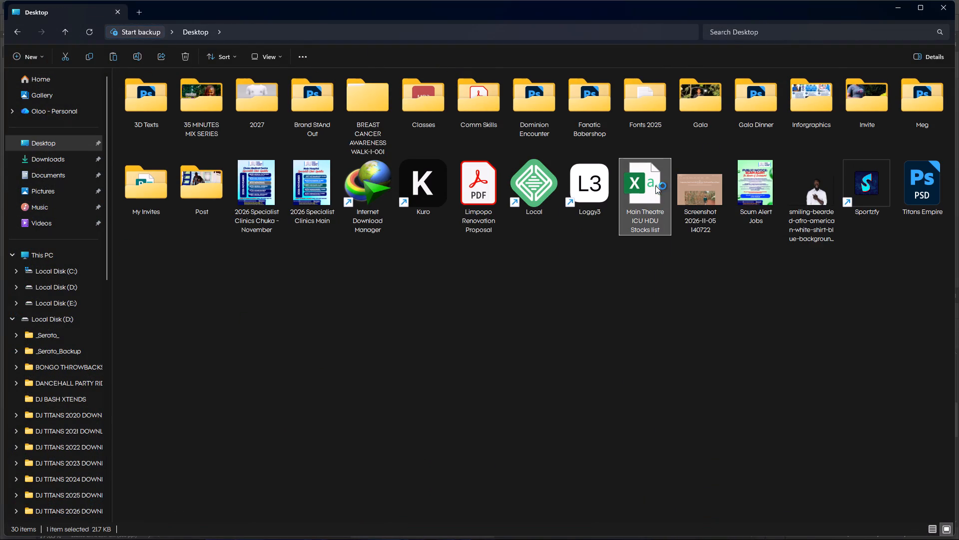
left_click(899, 7)
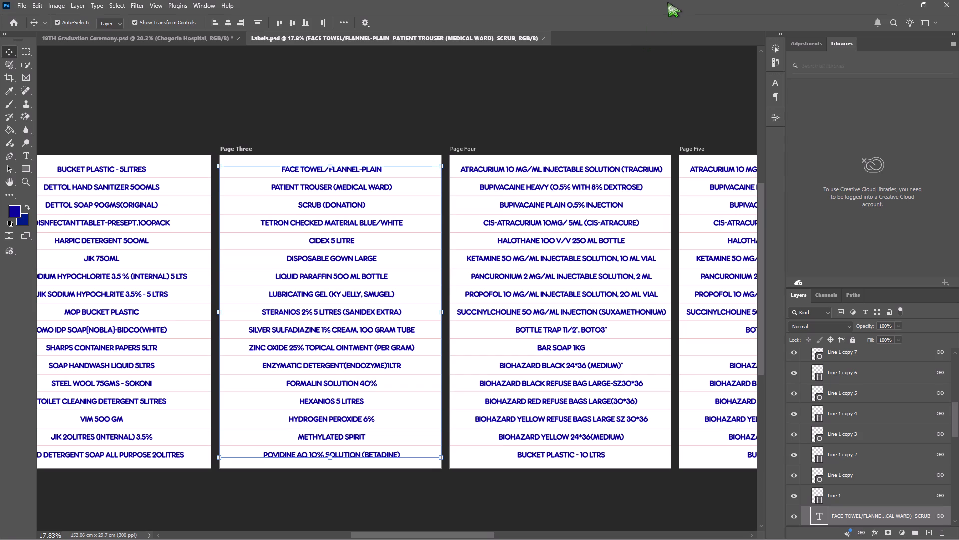
Arrange Photoshop and the Excel stocks list side by side, giving Photoshop the wider share of the screen.
left_click_drag(667, 3, 441, 2)
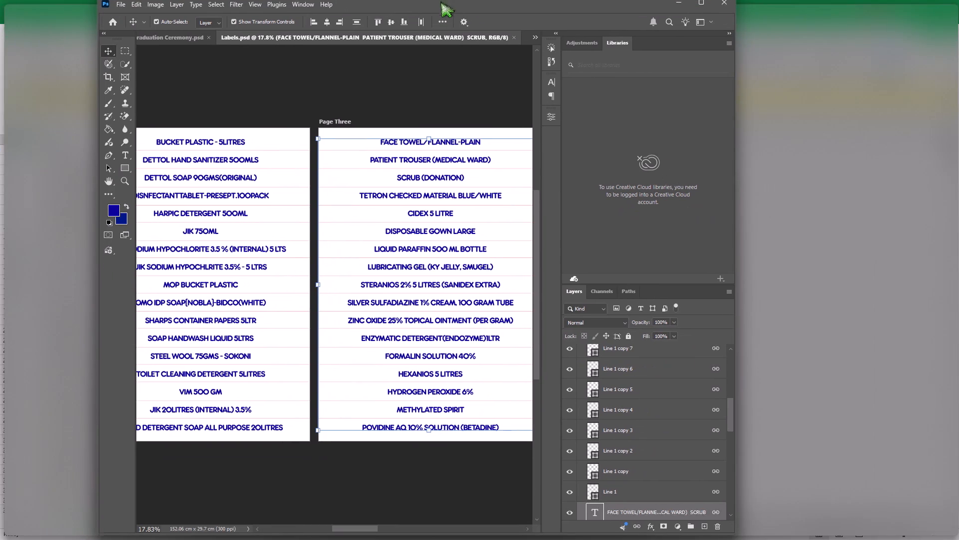
left_click_drag(441, 2, 463, 38)
left_click_drag(491, 34, 384, 35)
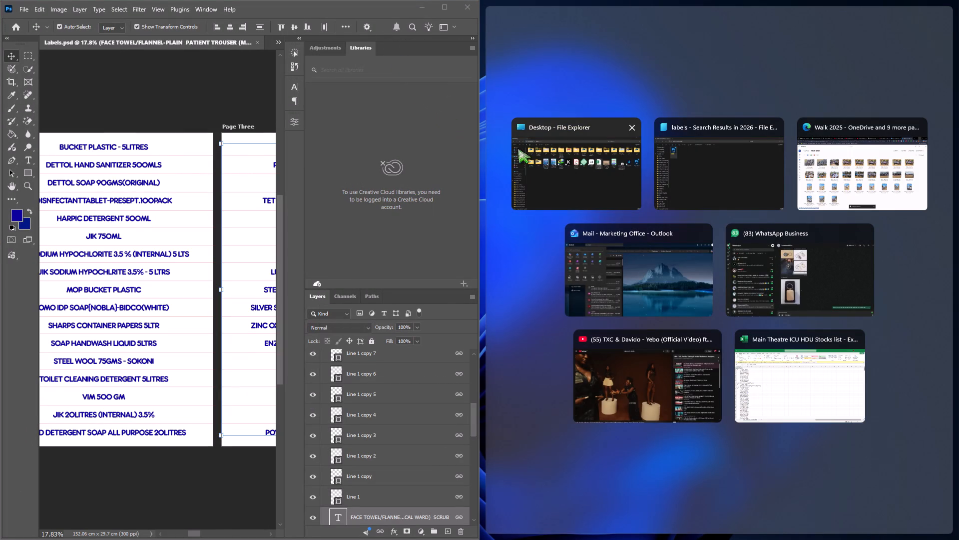
left_click(813, 387)
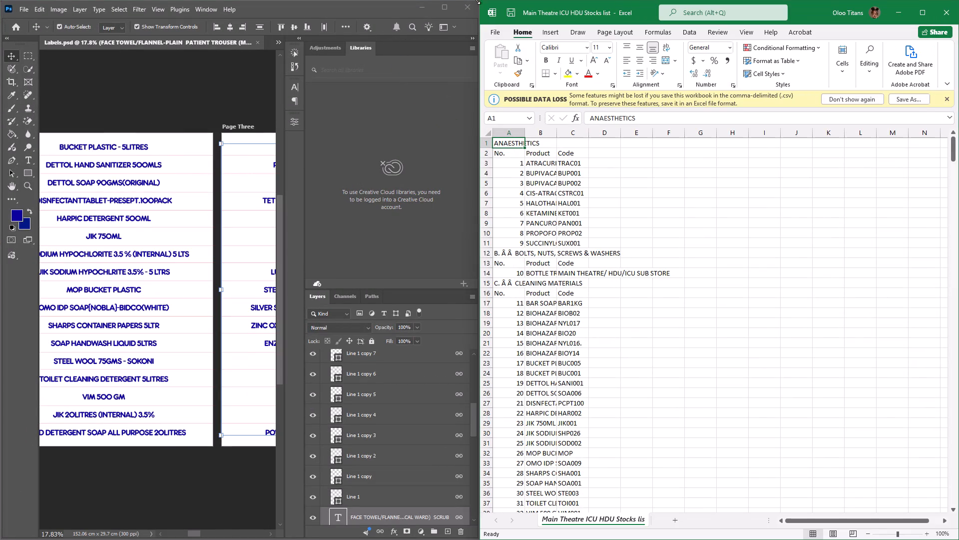
left_click_drag(478, 132, 582, 142)
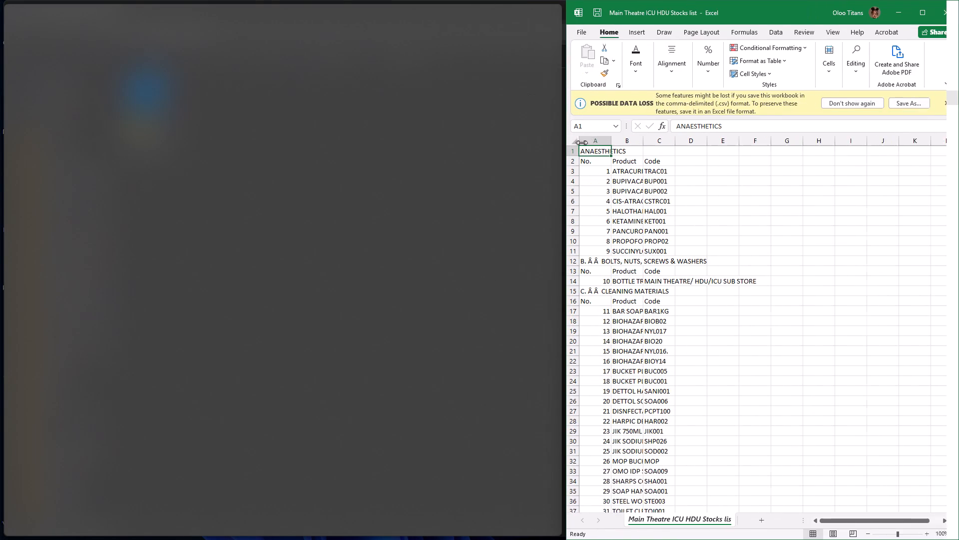
left_click_drag(582, 142, 616, 127)
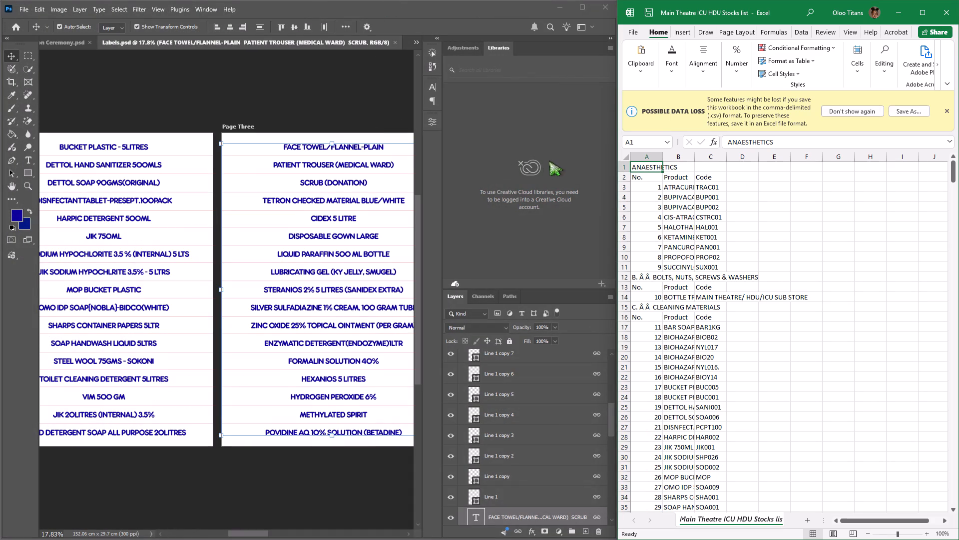
Widen the Product column in the stocks list so that the full product names can be read.
scroll(800, 391, "down", 8)
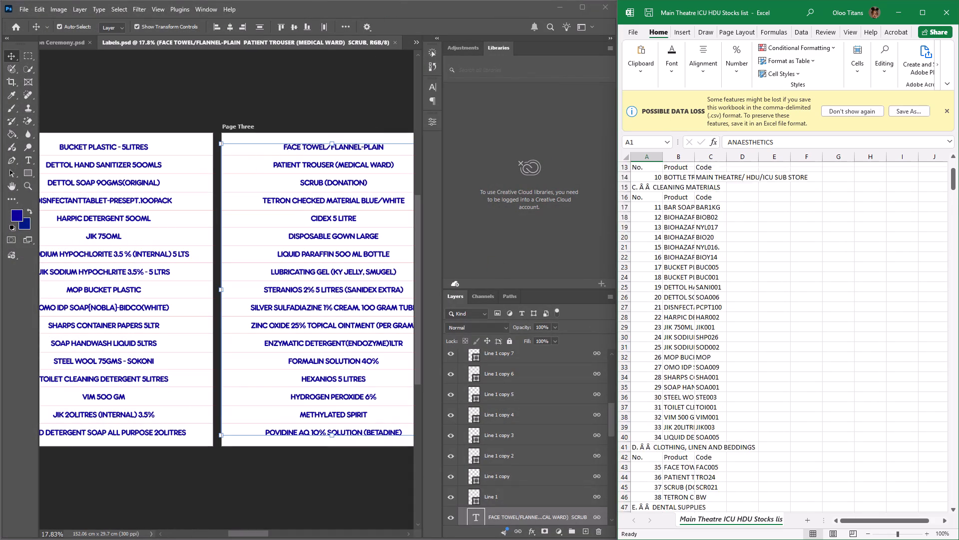
scroll(781, 370, "down", 20)
scroll(781, 370, "down", 14)
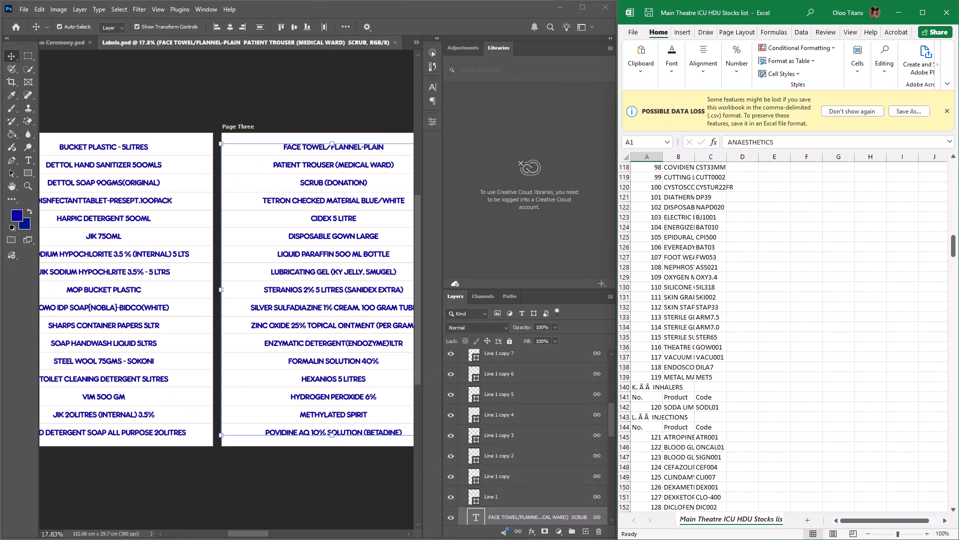
scroll(699, 350, "down", 20)
scroll(699, 350, "down", 9)
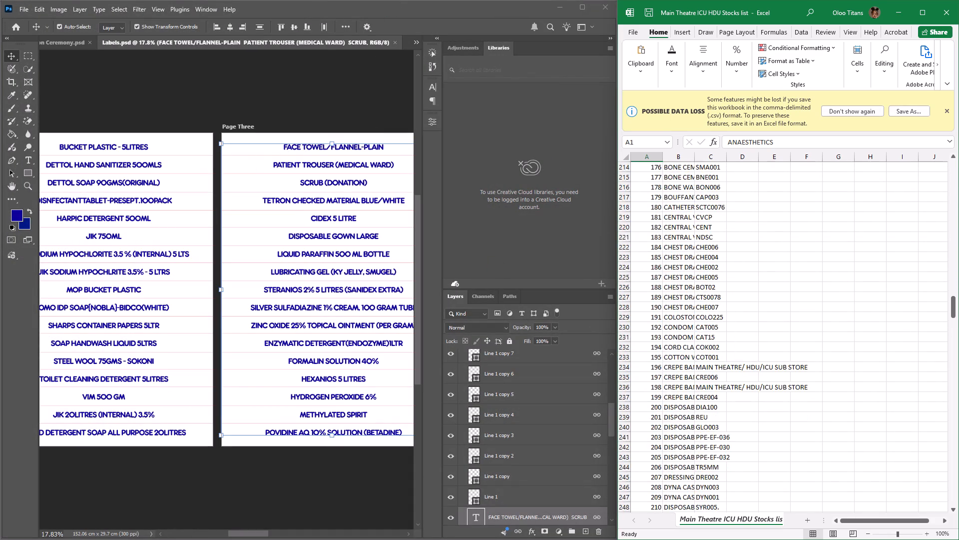
scroll(701, 350, "up", 20)
scroll(701, 350, "up", 15)
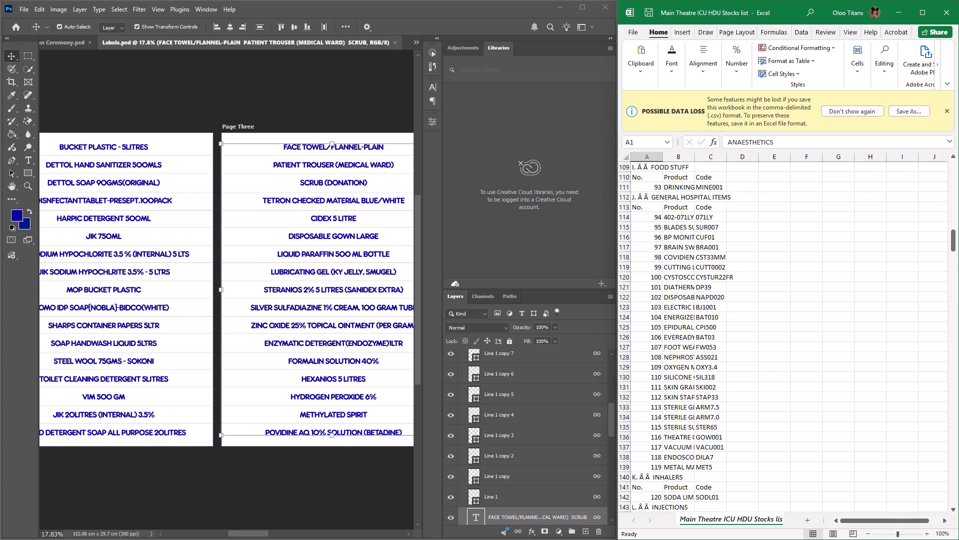
scroll(702, 347, "up", 20)
scroll(702, 347, "up", 15)
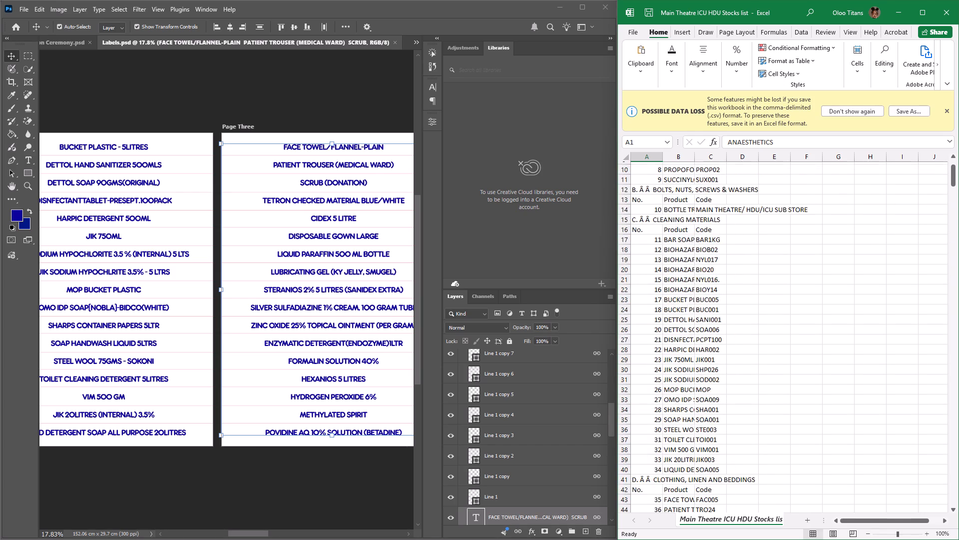
scroll(702, 346, "up", 13)
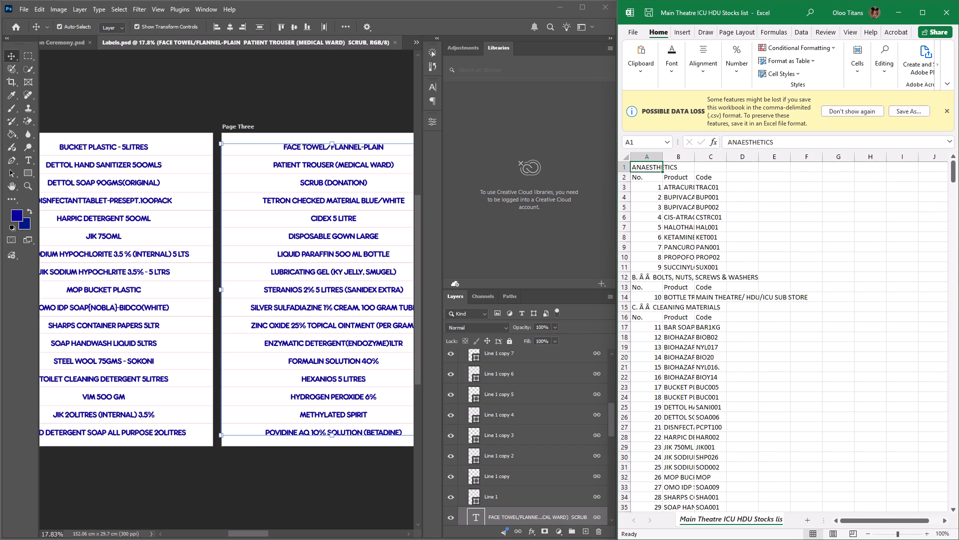
left_click_drag(694, 156, 802, 165)
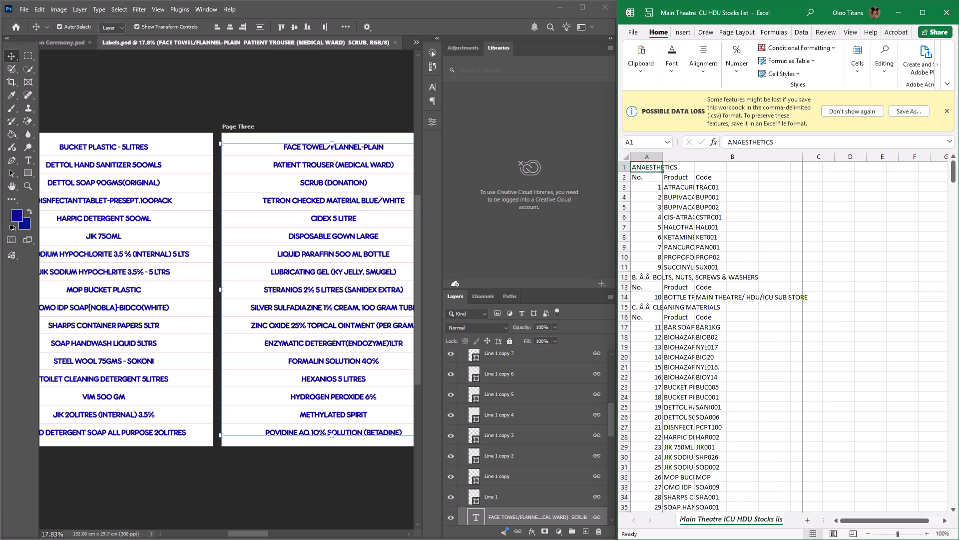
left_click_drag(802, 154, 815, 158)
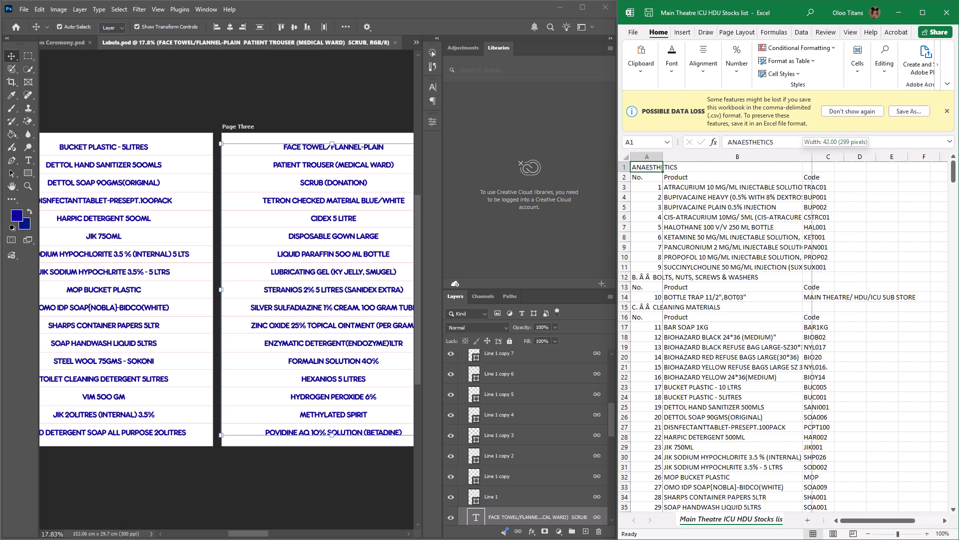
left_click_drag(815, 158, 833, 162)
Save the stocks list as a comma-delimited CSV on the Desktop, replacing the existing file, and dismiss the data loss notice.
scroll(824, 271, "down", 17)
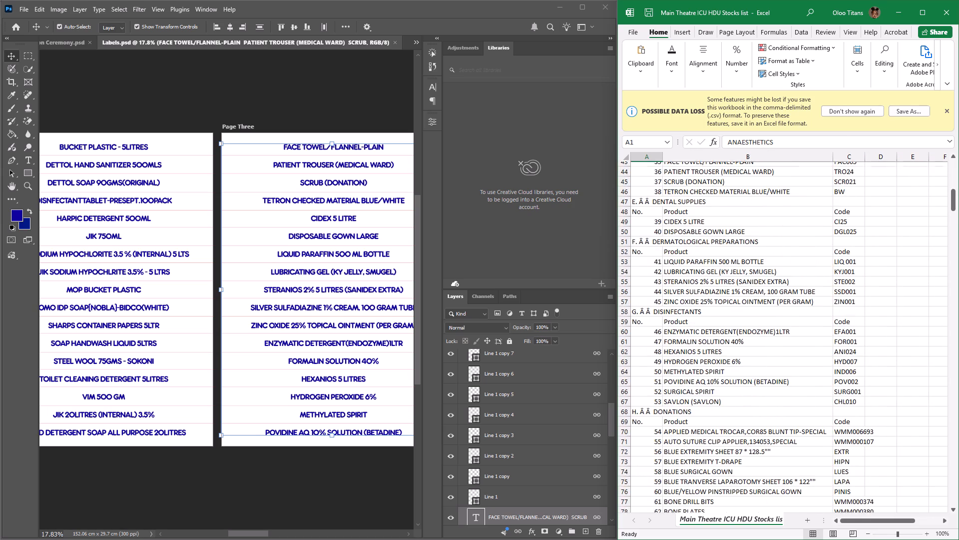
scroll(816, 282, "down", 9)
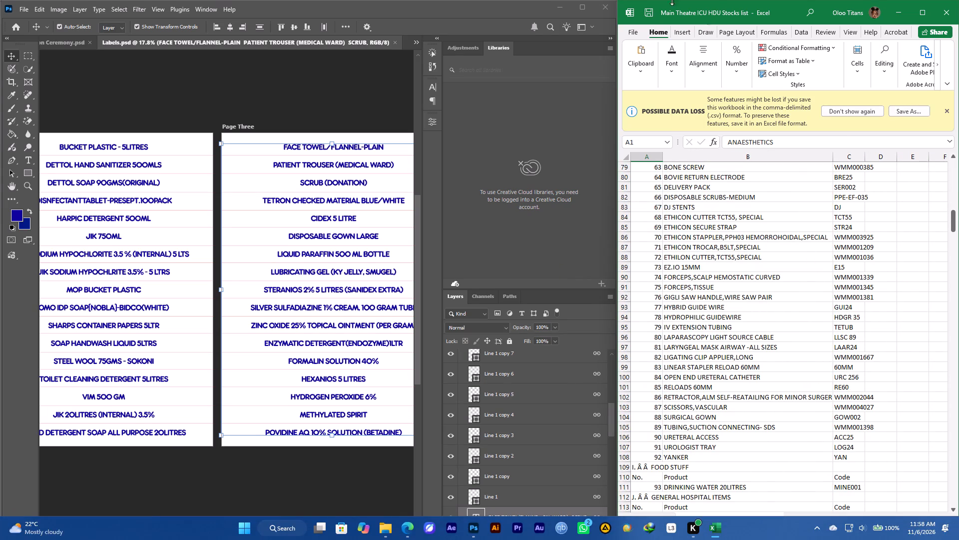
left_click(922, 113)
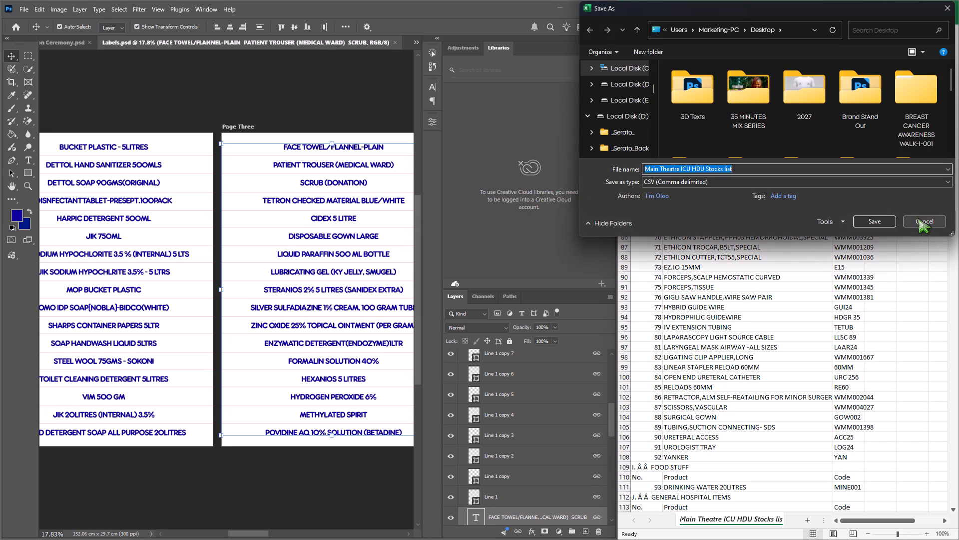
scroll(625, 93, "up", 5)
left_click(612, 135)
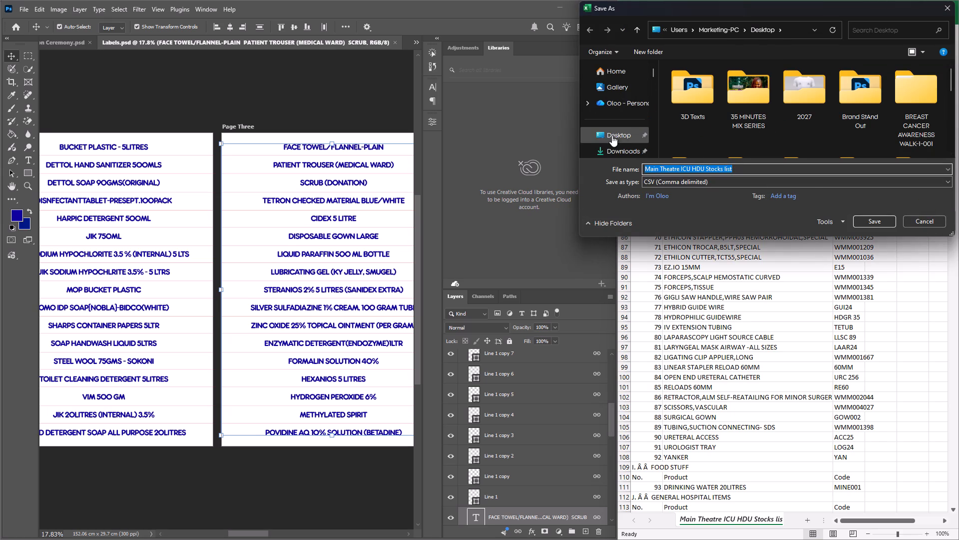
left_click(865, 219)
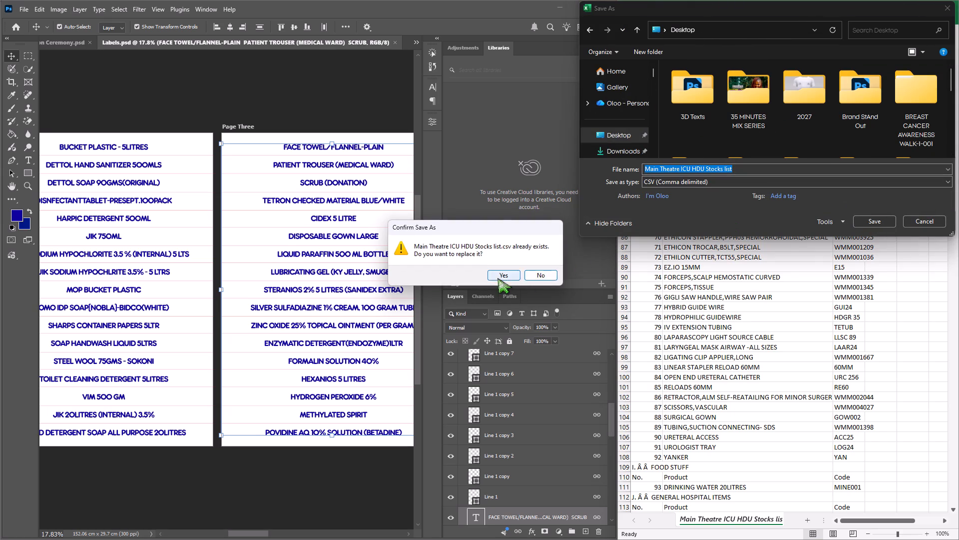
left_click(498, 278)
left_click(947, 109)
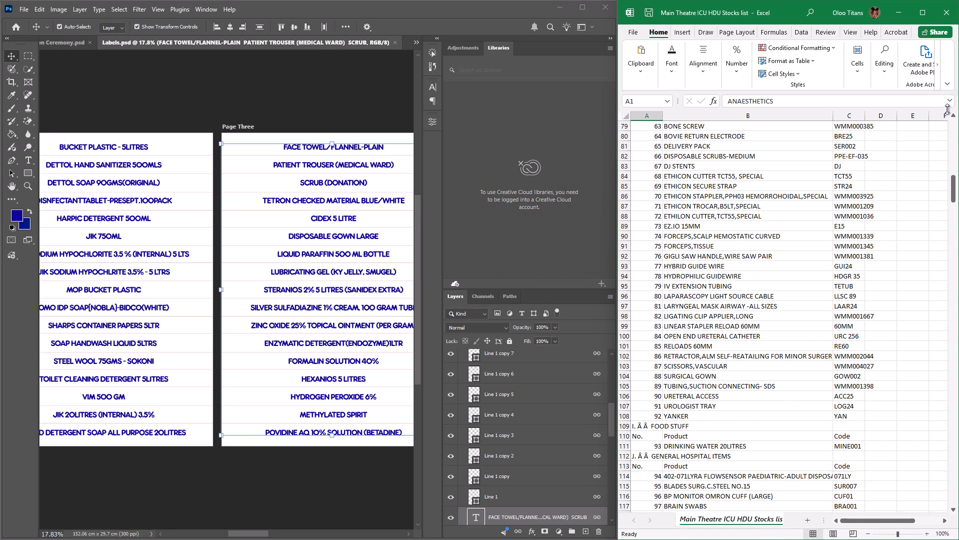
Compare the stocks list with the Page Two and Page Three labels to find the last product already placed.
scroll(874, 281, "down", 5)
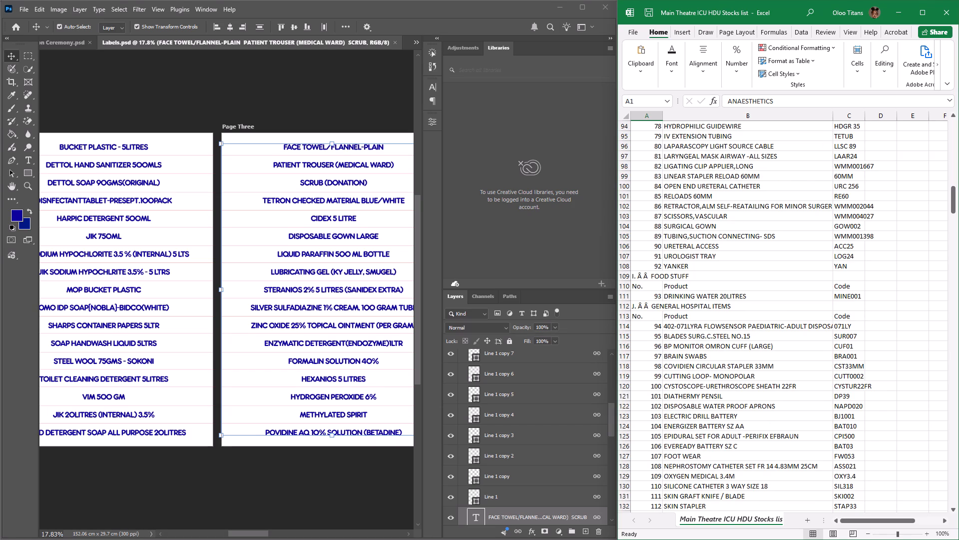
scroll(692, 322, "up", 2)
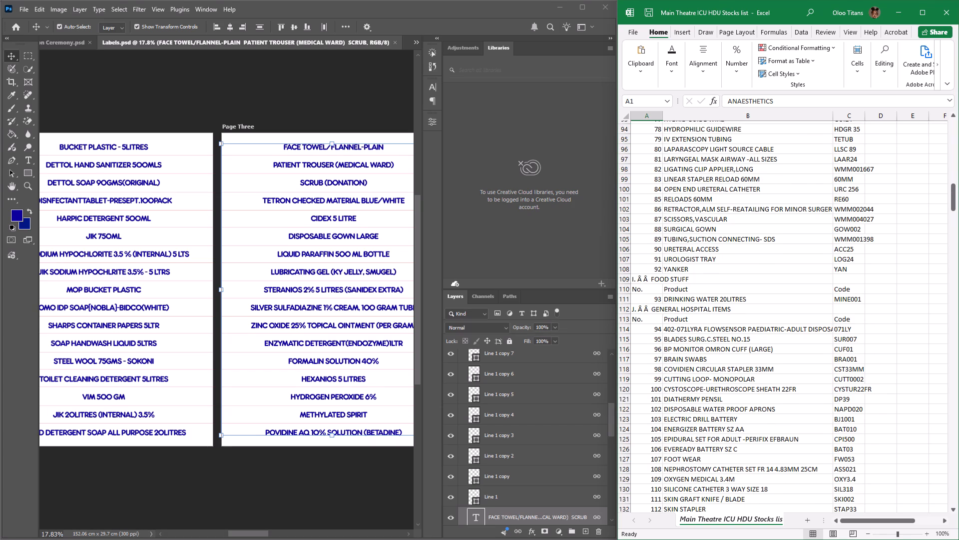
scroll(692, 322, "up", 10)
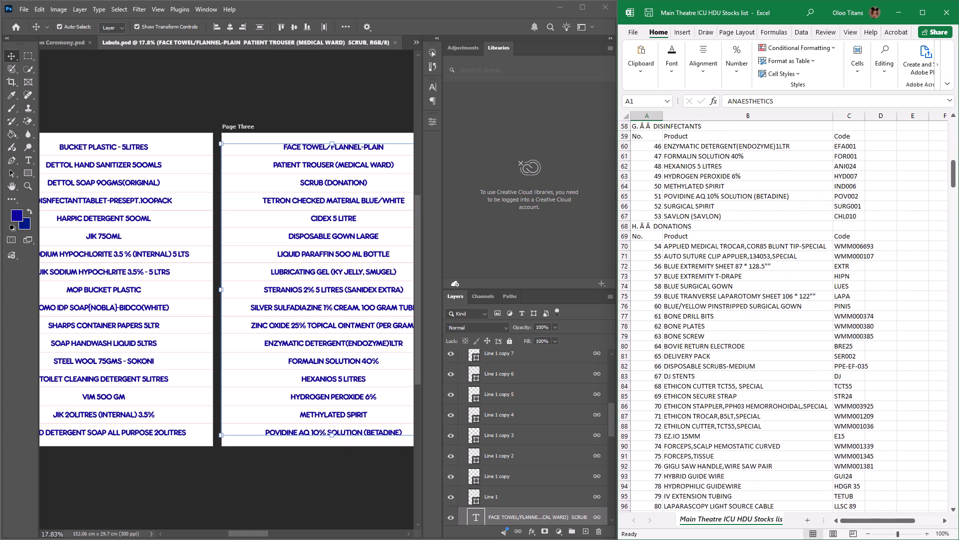
scroll(693, 322, "up", 3)
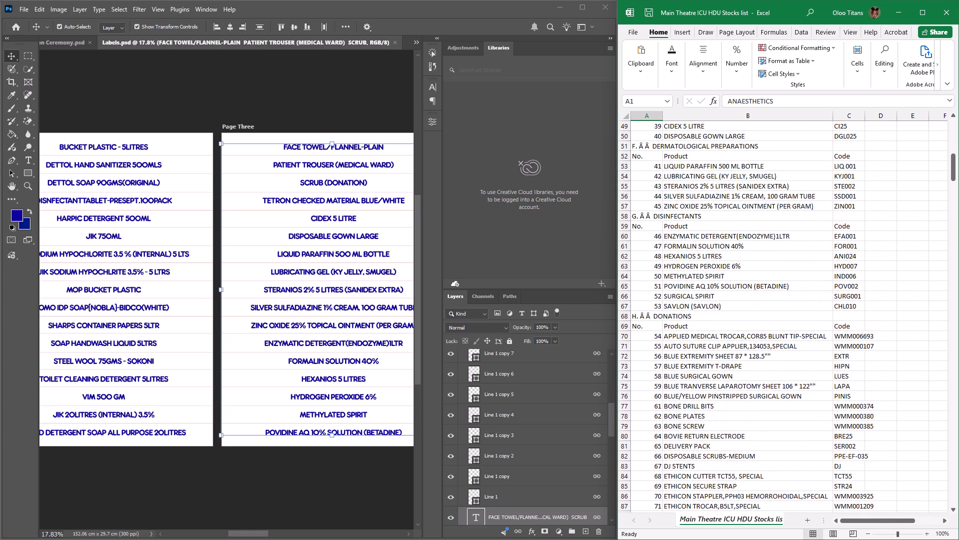
scroll(693, 322, "up", 3)
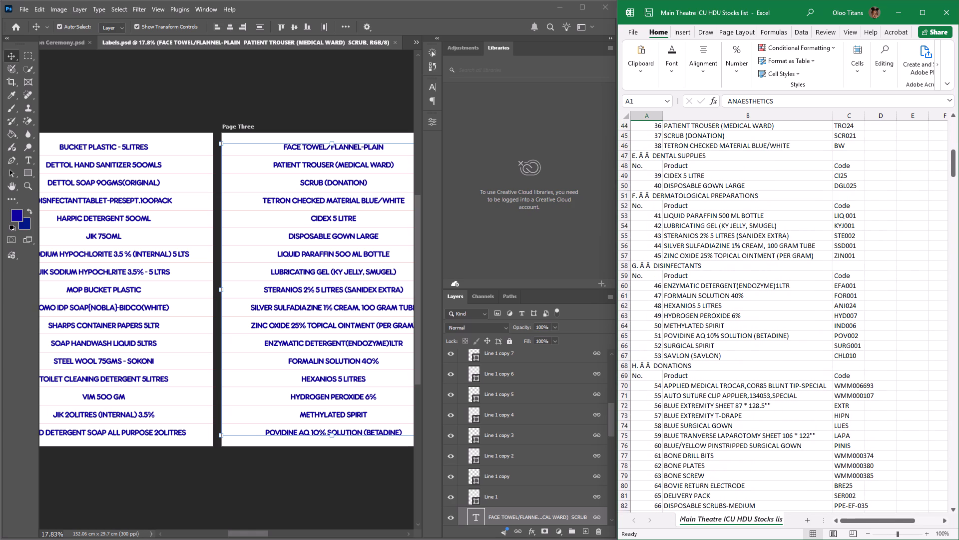
scroll(693, 322, "up", 4)
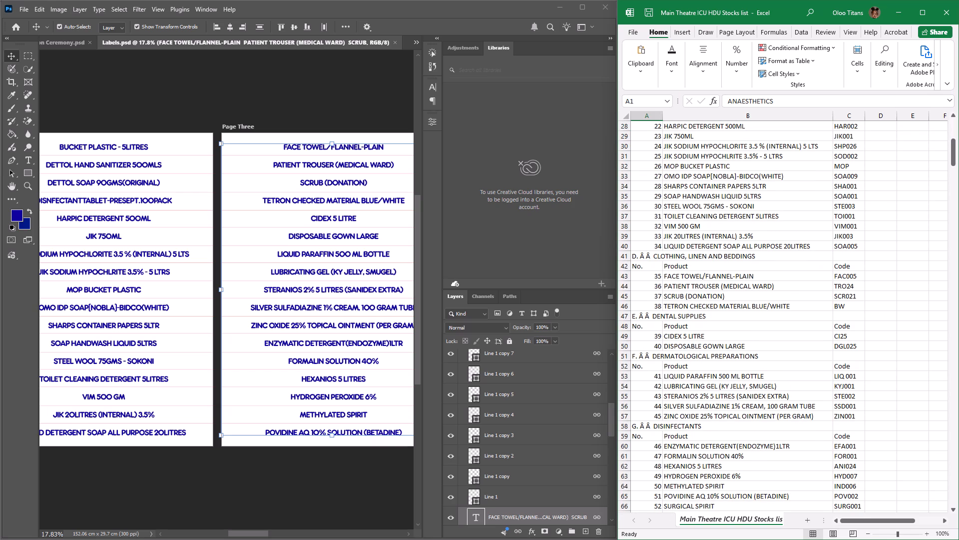
left_click(684, 237)
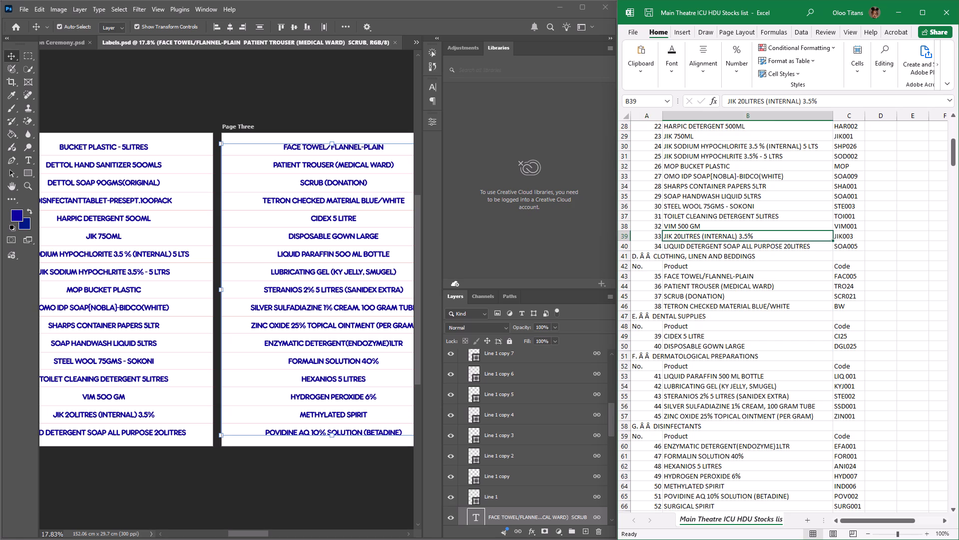
left_click(684, 247)
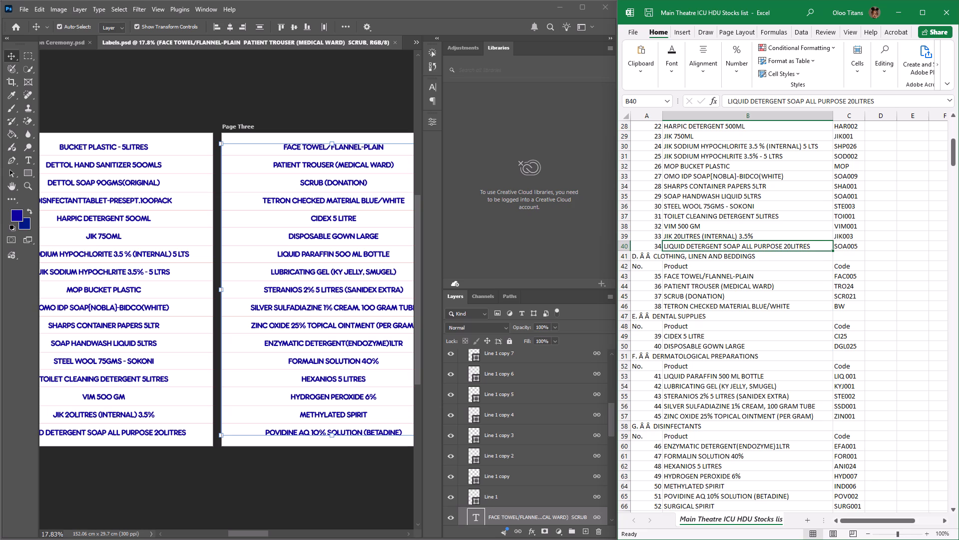
scroll(708, 447, "down", 3)
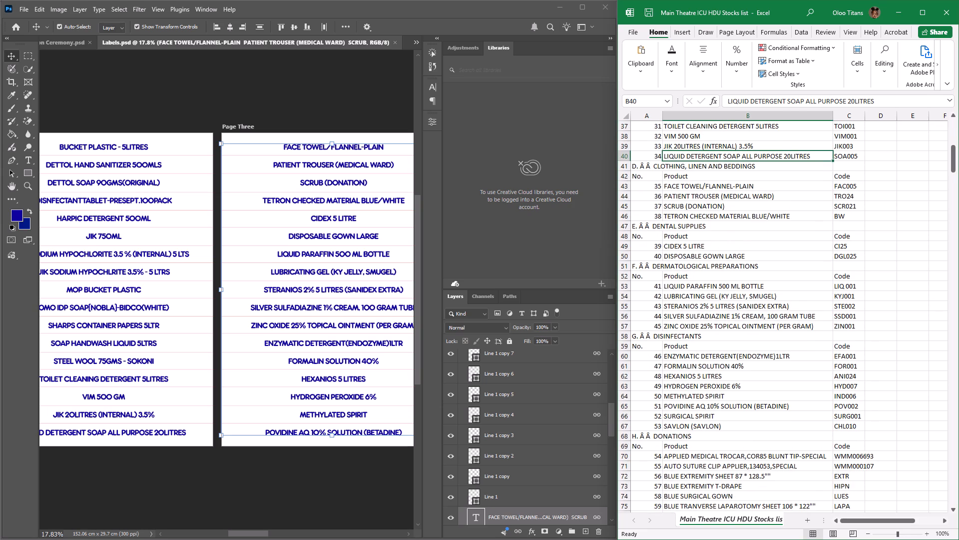
left_click(708, 408)
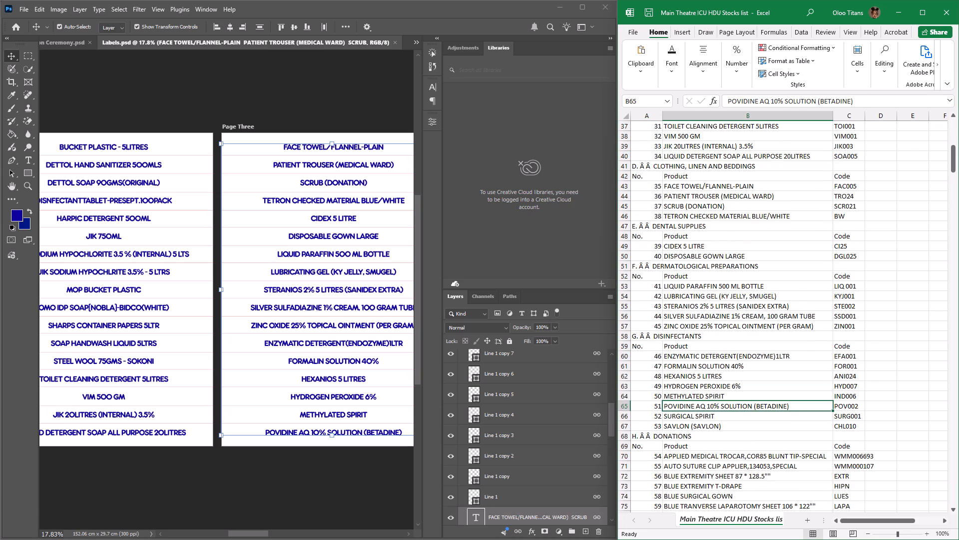
Switch to Photoshop and examine the Page Four labels, with the whole artboard at a readable size.
left_click_drag(254, 530, 263, 534)
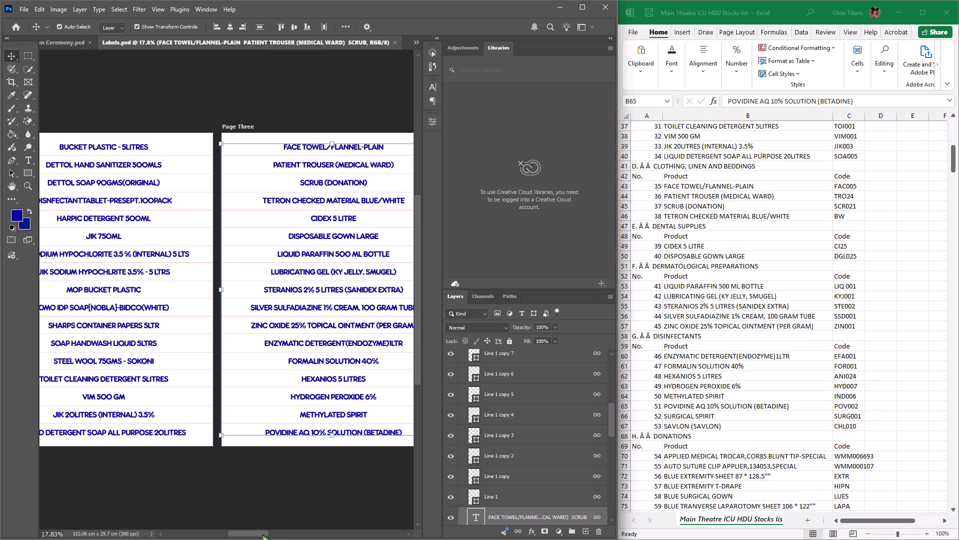
left_click_drag(263, 534, 267, 534)
left_click_drag(262, 531, 284, 532)
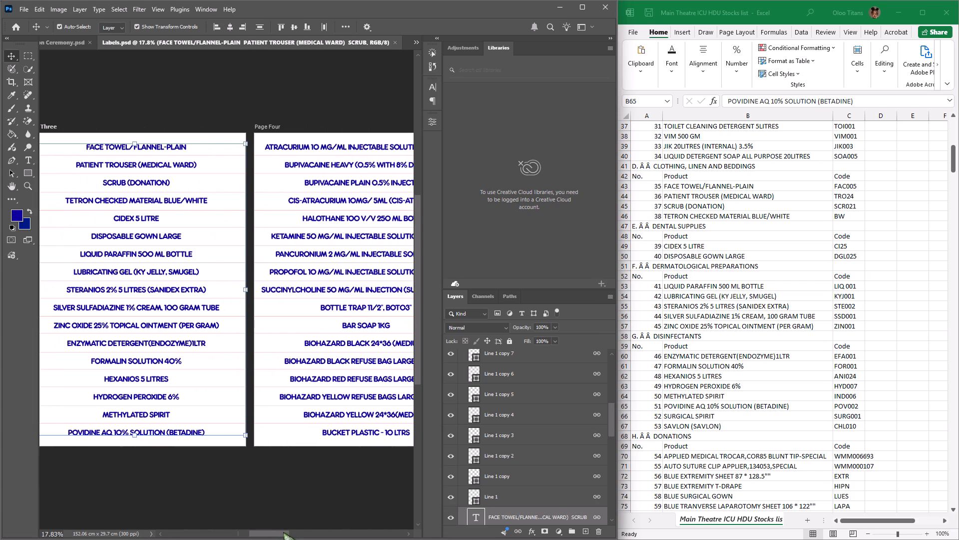
left_click_drag(284, 532, 292, 532)
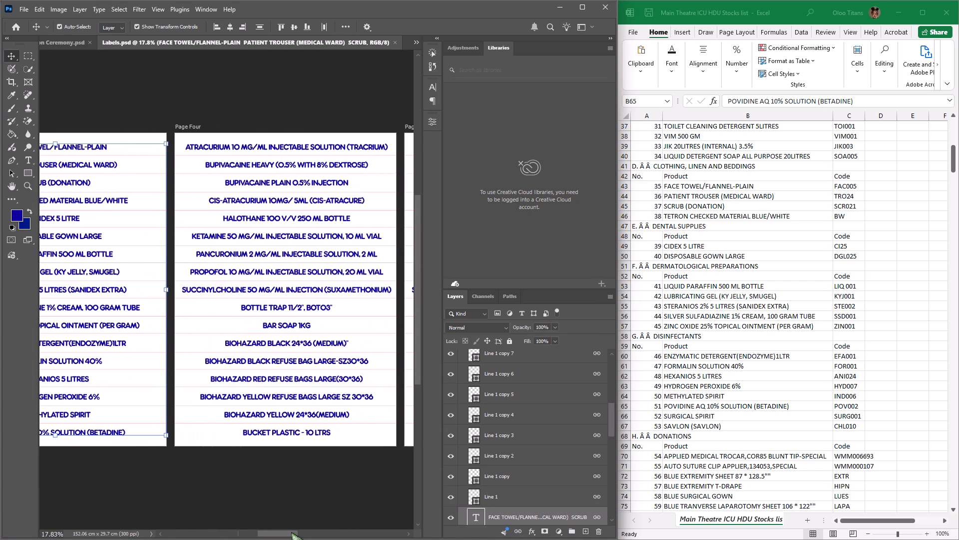
left_click_drag(292, 532, 295, 531)
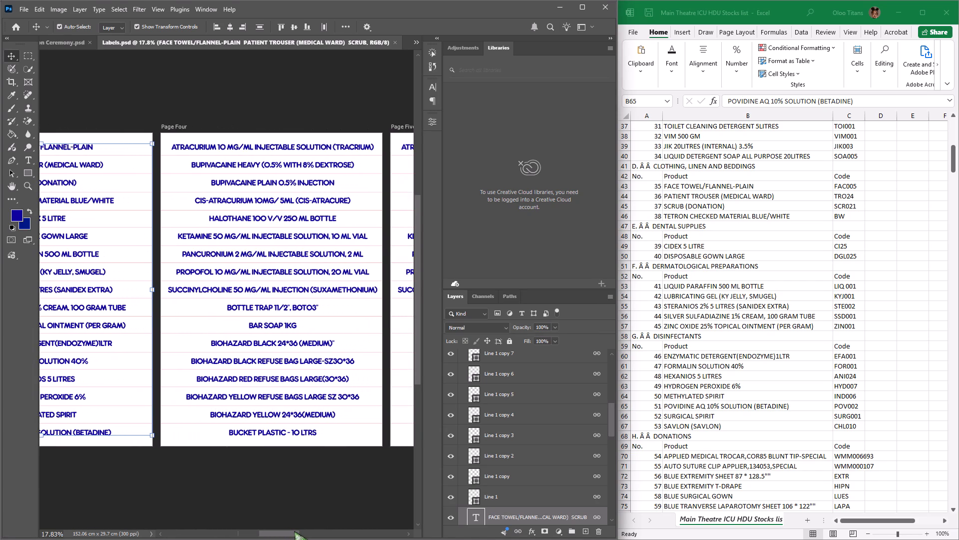
left_click_drag(295, 531, 302, 530)
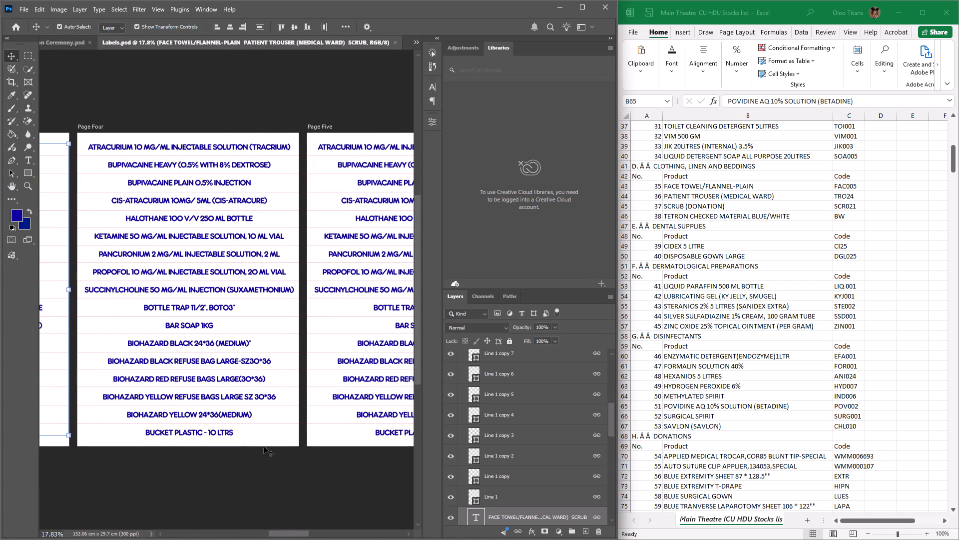
scroll(228, 162, "up", 4, "alt")
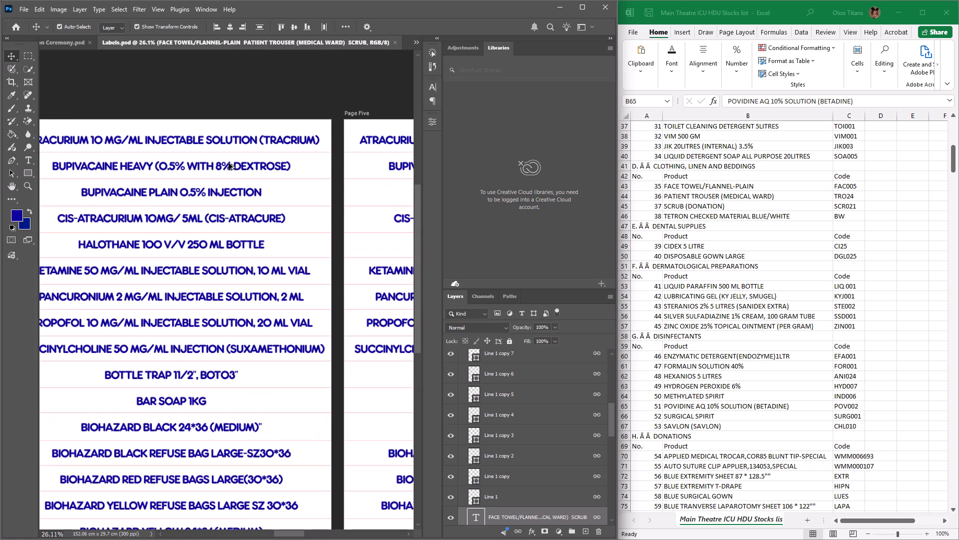
scroll(232, 163, "down", 3, "alt")
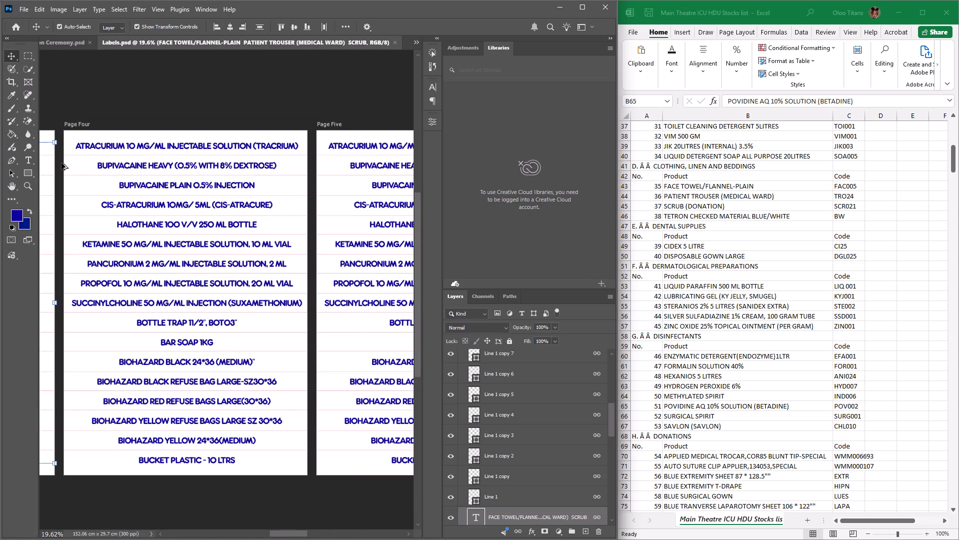
scroll(63, 162, "up", 2, "alt")
scroll(69, 165, "down", 4)
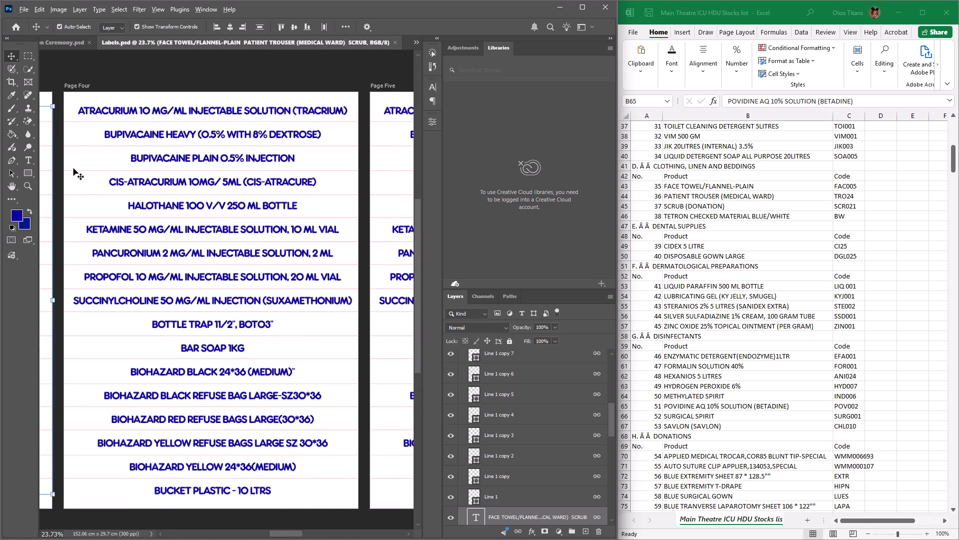
scroll(73, 168, "up", 2, "alt")
scroll(74, 168, "down", 2)
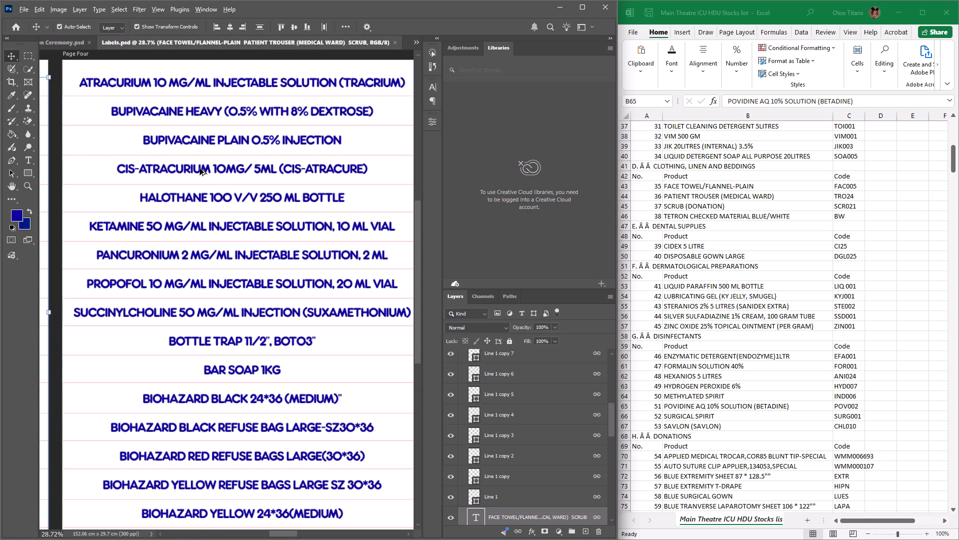
scroll(194, 171, "down", 1, "alt")
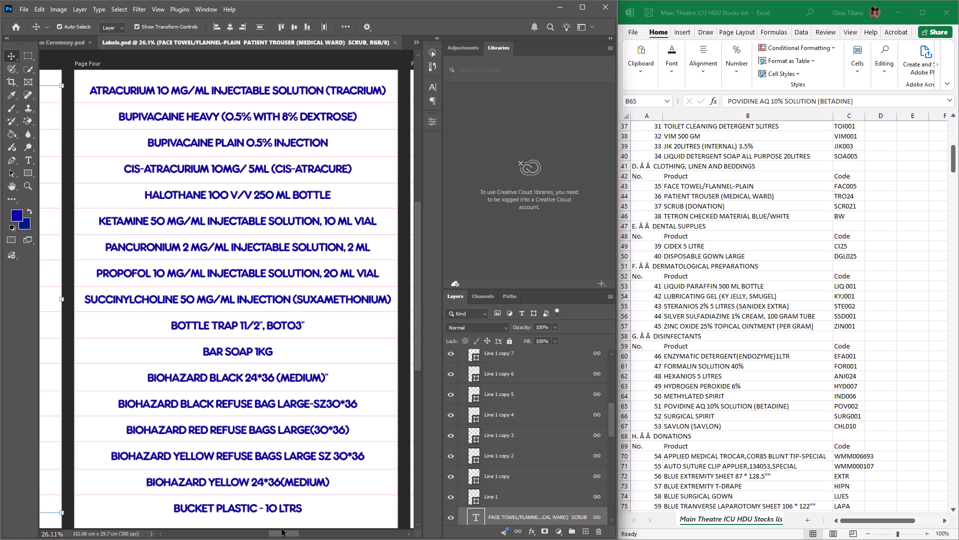
left_click(283, 532)
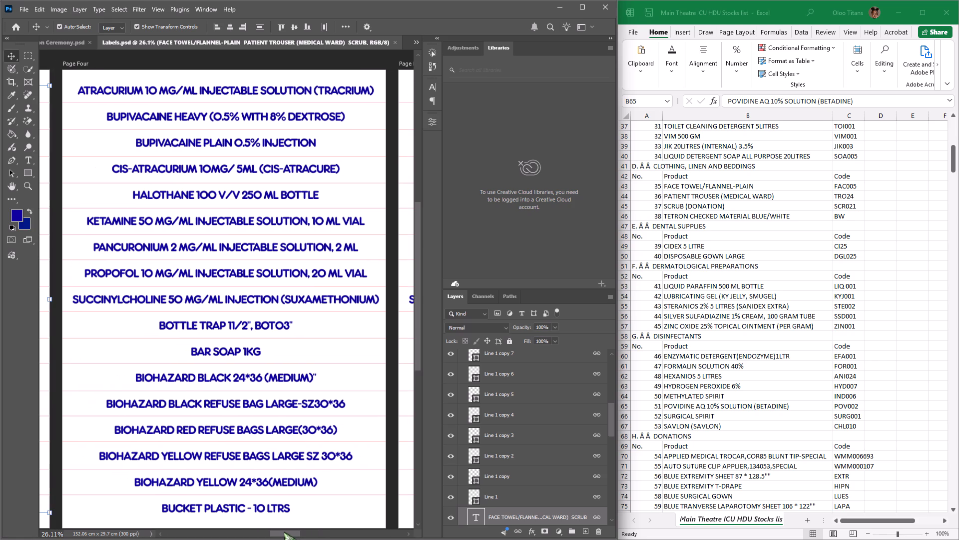
scroll(269, 479, "down", 1)
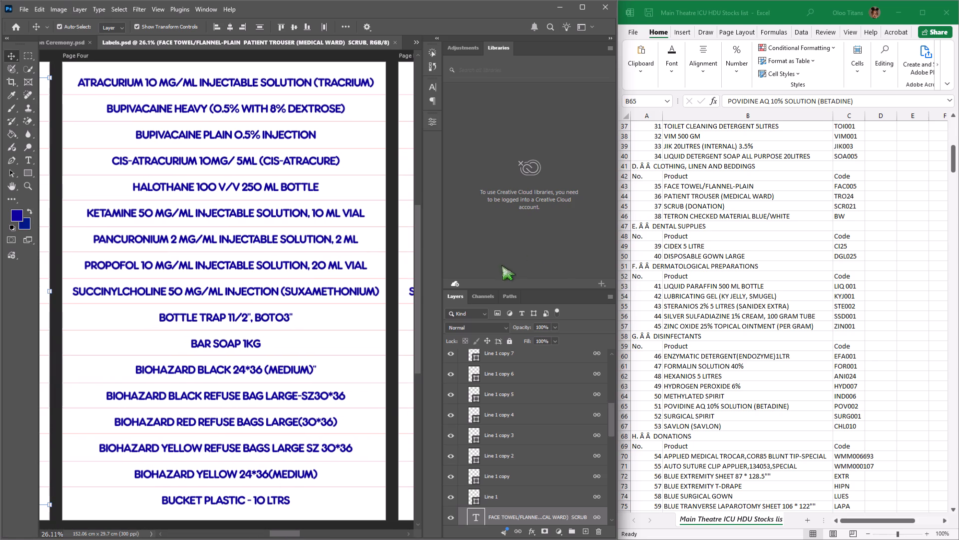
Copy SURGICAL SPIRIT from the Excel stocks list and paste it over the first label line on Page Four in Photoshop.
left_click(720, 337)
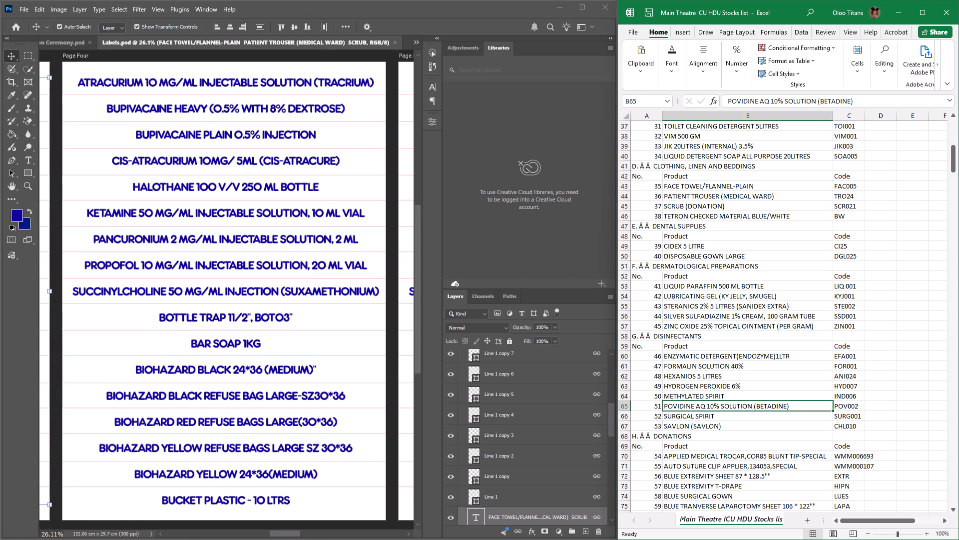
left_click(689, 420)
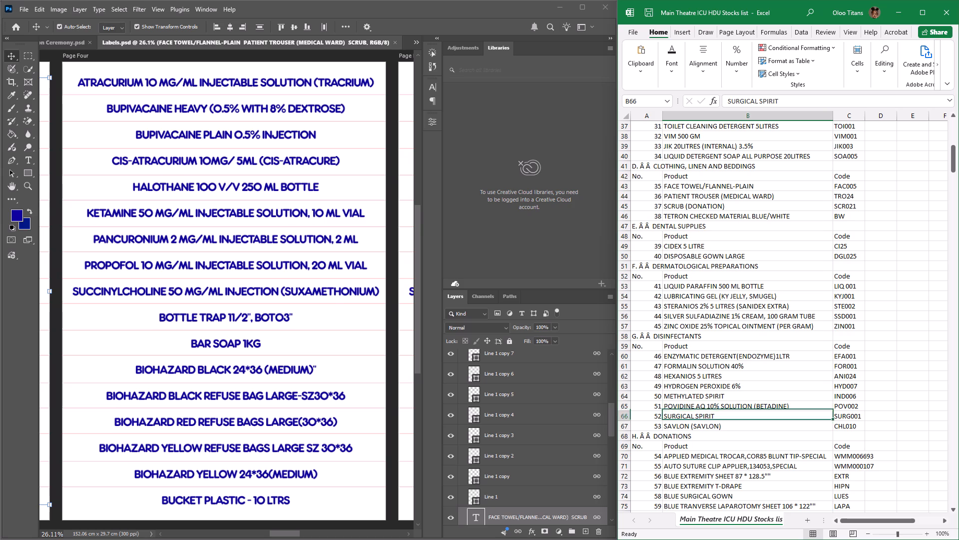
left_click_drag(783, 101, 749, 97)
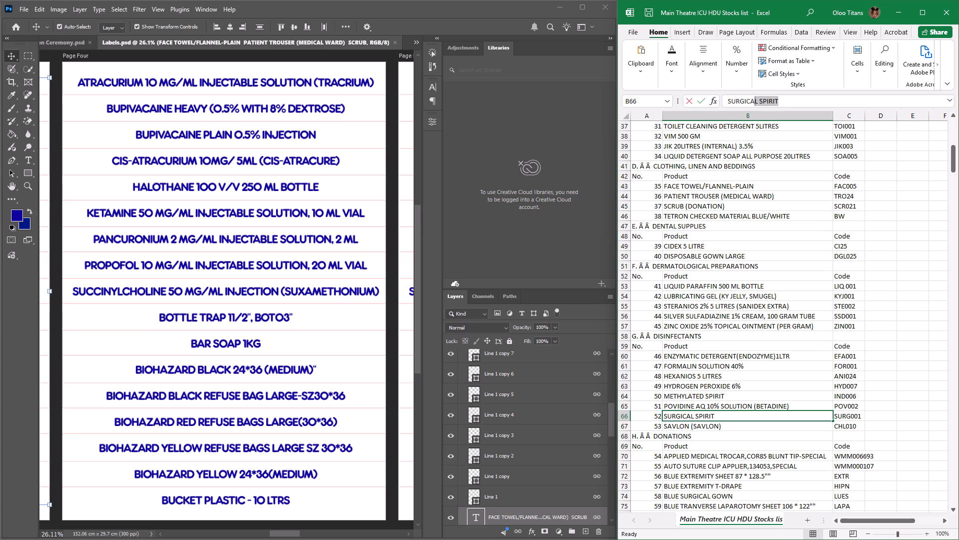
left_click_drag(749, 97, 722, 96)
right_click(751, 101)
left_click(771, 122)
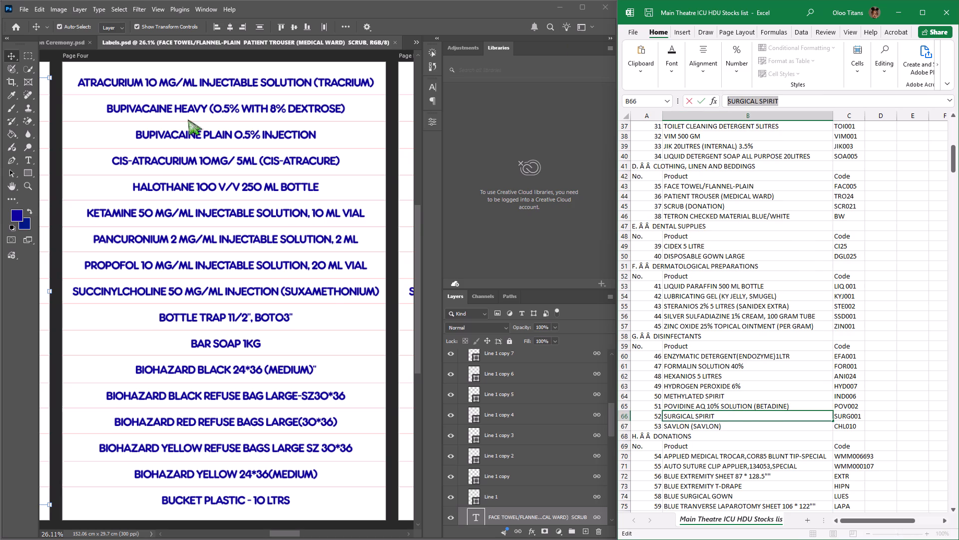
left_click(220, 82)
left_click(225, 80)
double_click(234, 83)
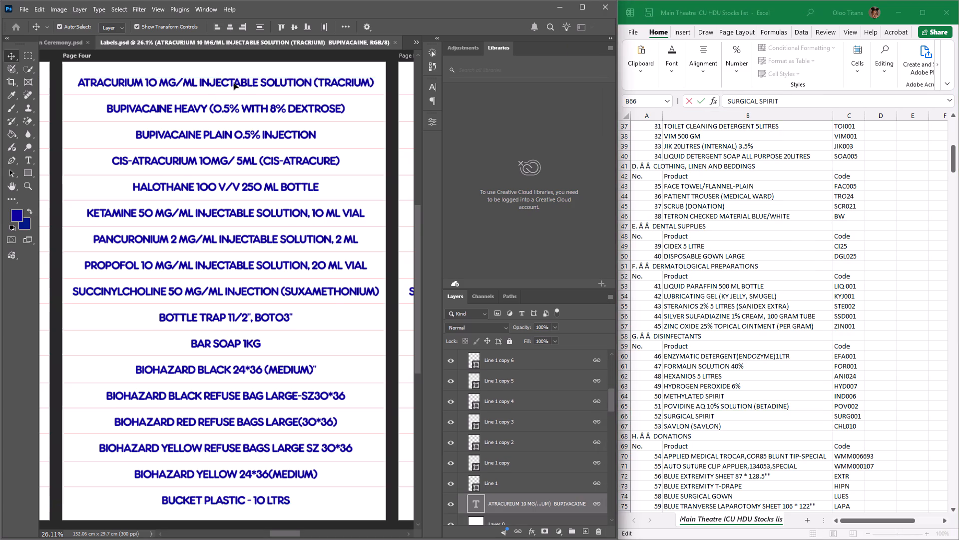
left_click_drag(374, 81, 279, 81)
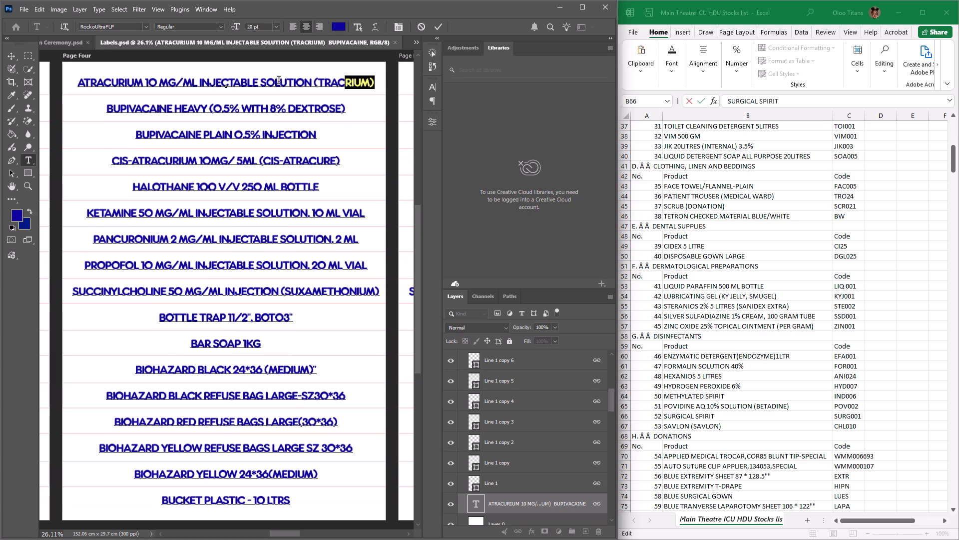
left_click_drag(279, 81, 35, 88)
right_click(226, 80)
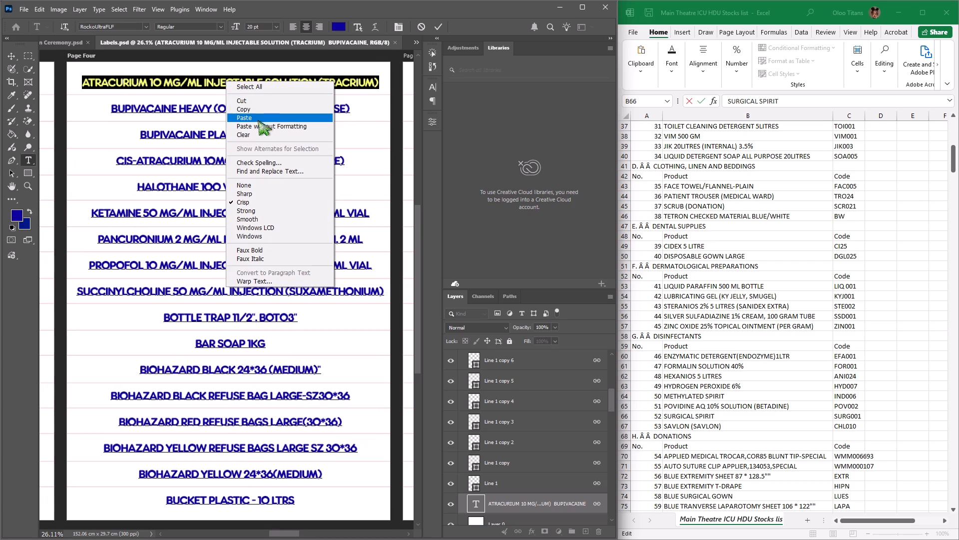
left_click(255, 117)
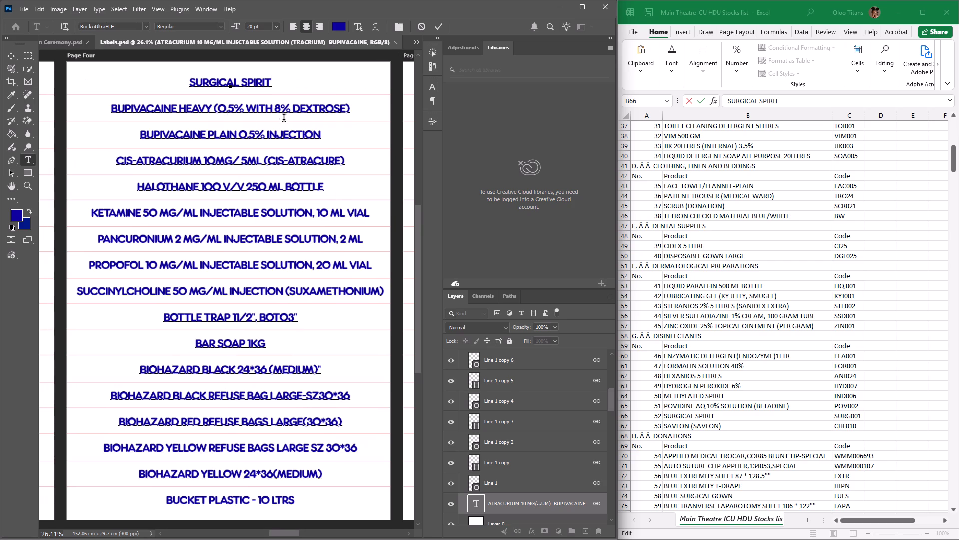
Copy SAVLON (SAVLON) from the Excel stocks list and paste it over the second label line on Page Four in Photoshop.
left_click(730, 330)
scroll(731, 401, "down", 4)
scroll(739, 349, "down", 4)
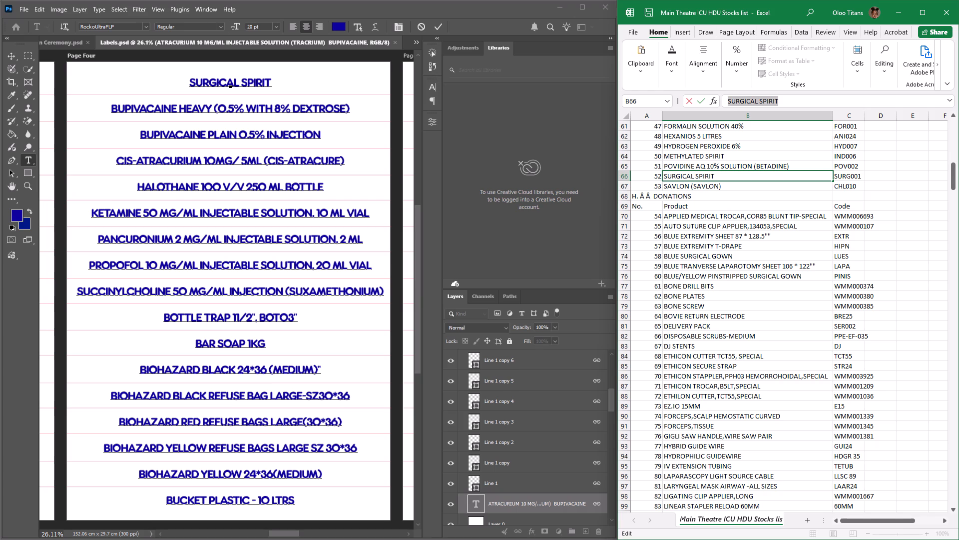
left_click(704, 188)
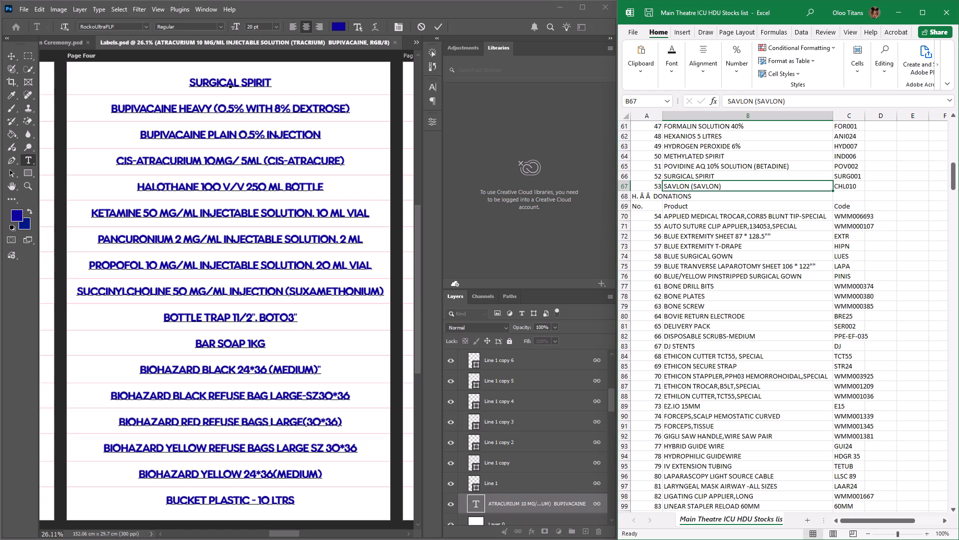
left_click_drag(790, 102, 713, 101)
right_click(748, 99)
left_click(766, 119)
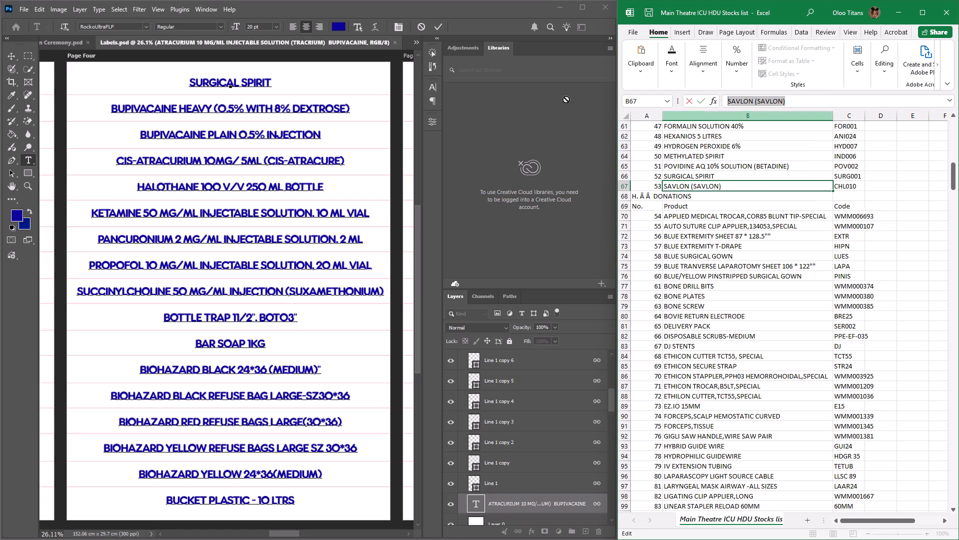
left_click(308, 109)
left_click_drag(349, 110, 48, 113)
right_click(203, 108)
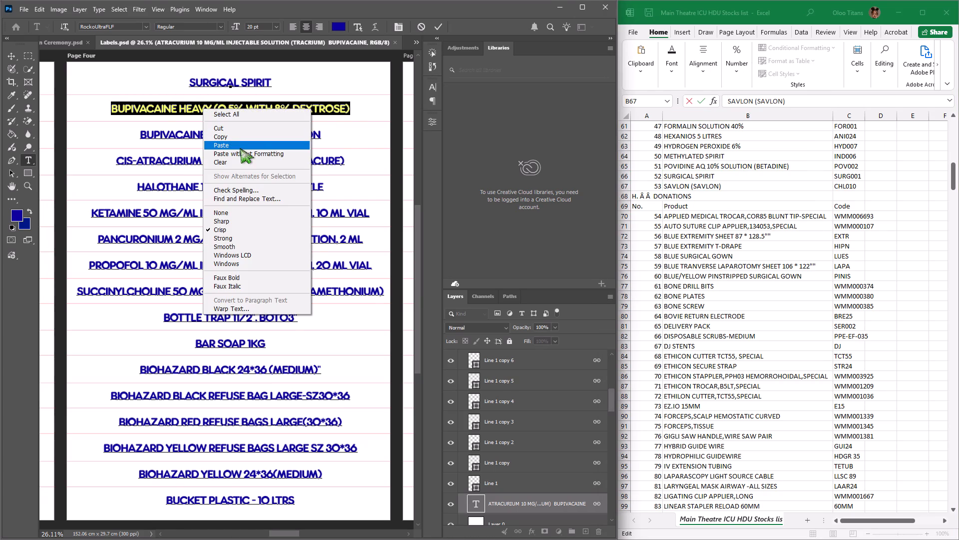
left_click(240, 147)
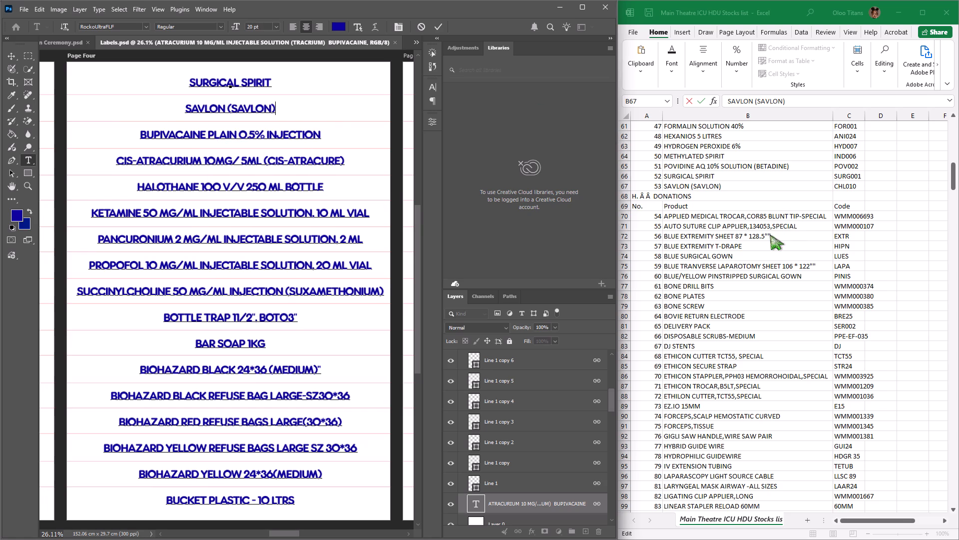
Copy APPLIED MEDICAL TROCAR,COR85 BLUNT TIP-SPECIAL from the Excel stocks list and paste it over the third label line on Page Four in Photoshop.
left_click(734, 228)
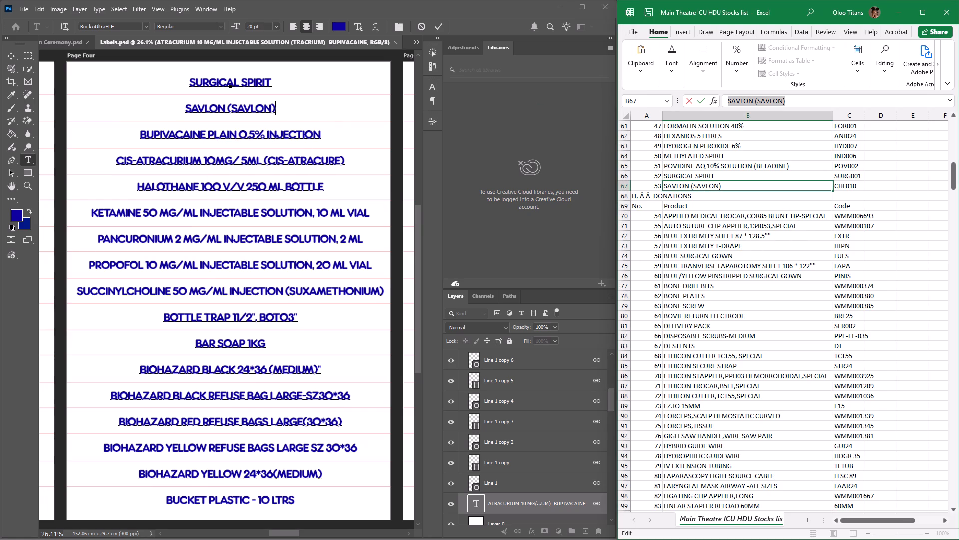
left_click(696, 218)
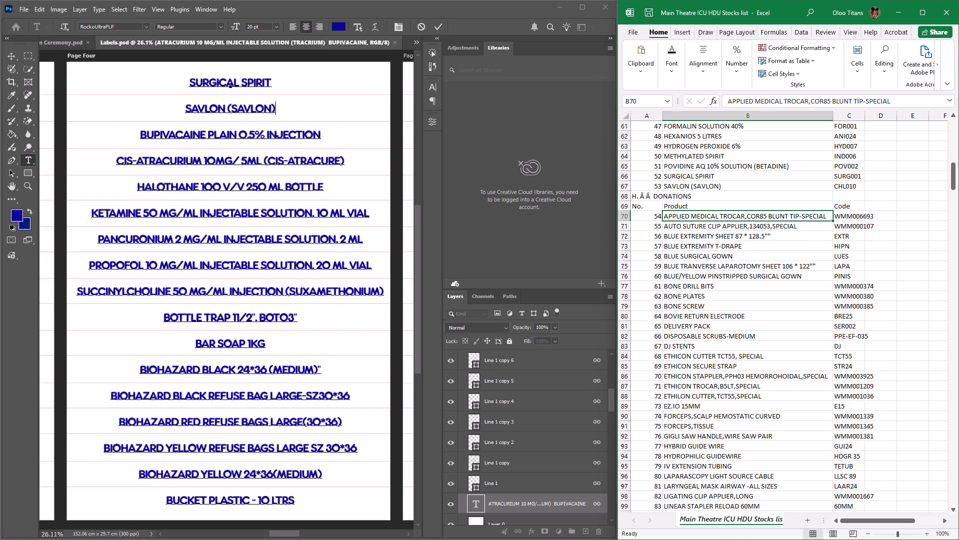
left_click_drag(900, 101, 724, 97)
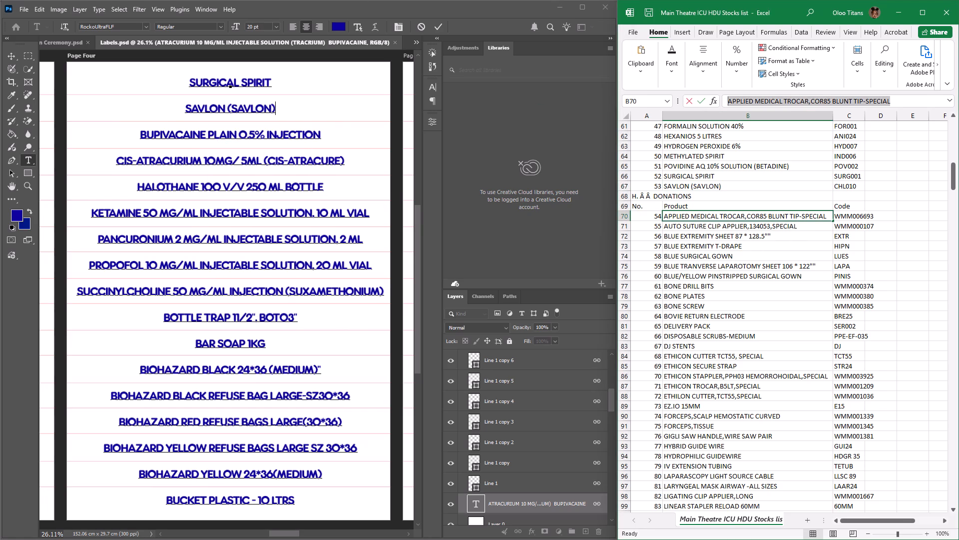
right_click(755, 101)
left_click(784, 127)
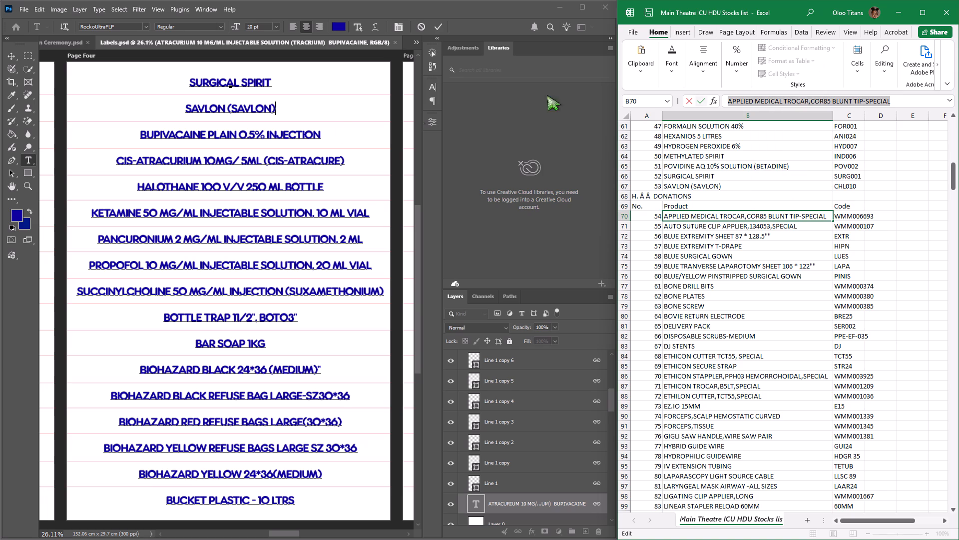
left_click(268, 136)
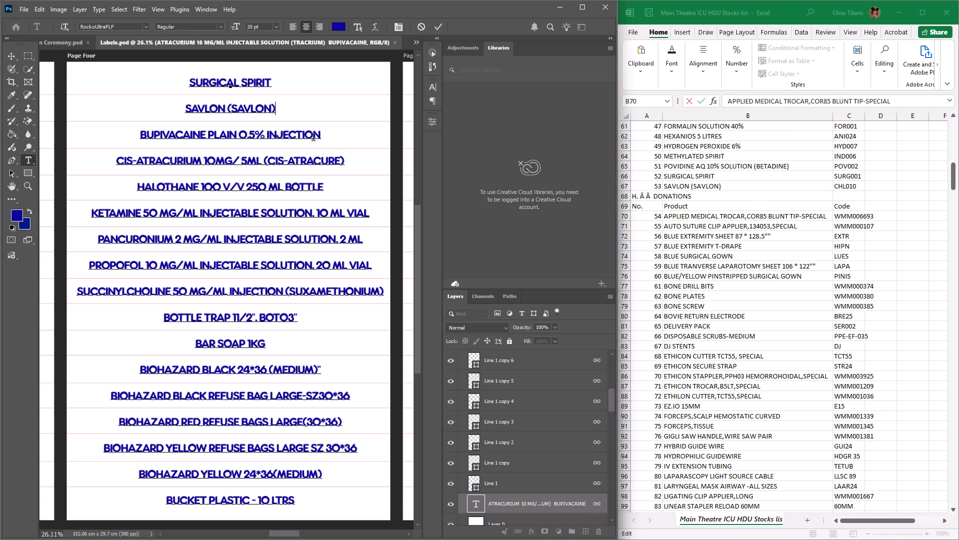
left_click_drag(321, 135, 144, 137)
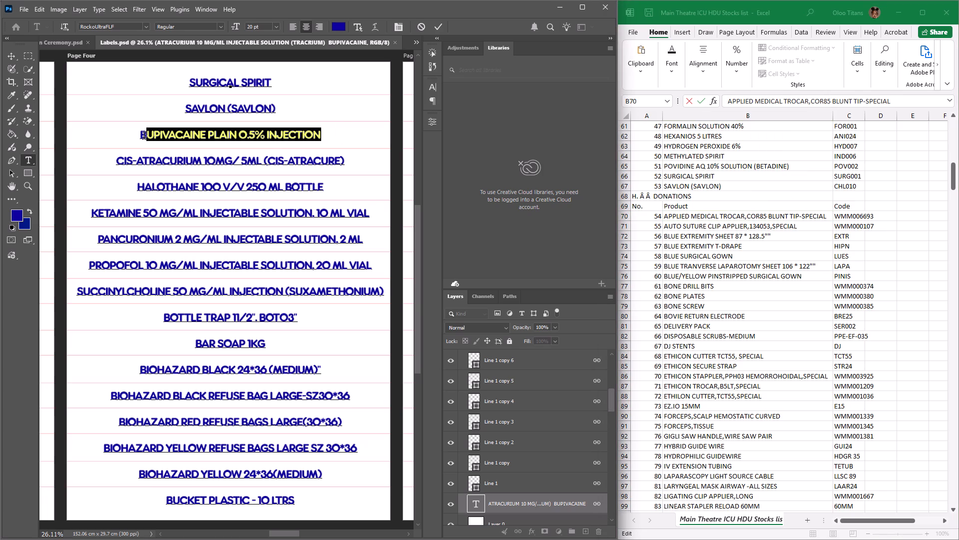
left_click_drag(139, 136, 320, 139)
left_click_drag(320, 139, 321, 139)
right_click(297, 134)
left_click(327, 170)
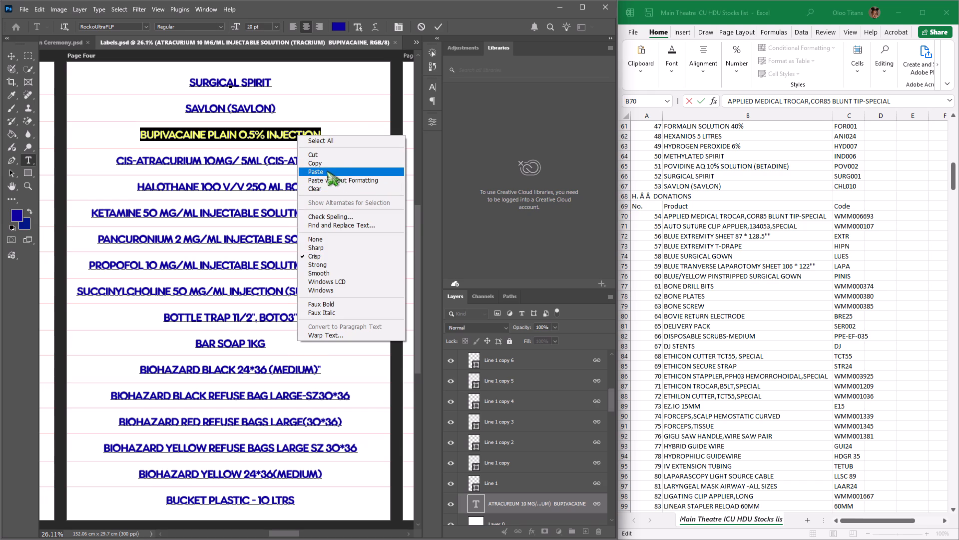
scroll(315, 159, "down", 3)
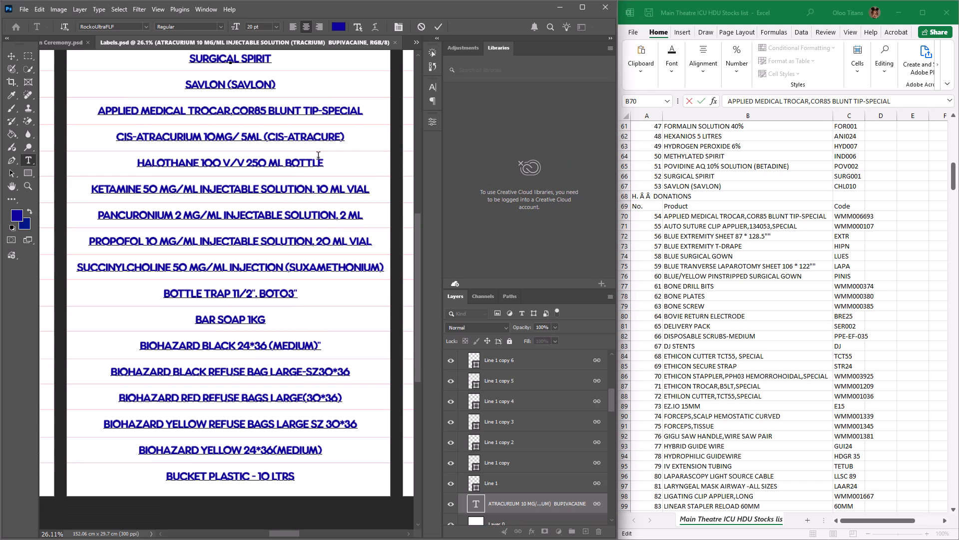
scroll(318, 157, "up", 3)
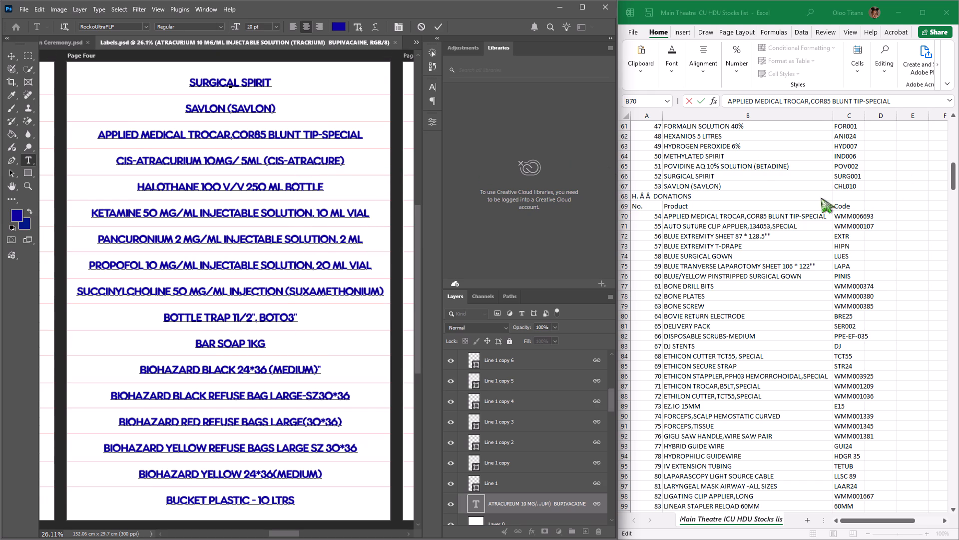
scroll(750, 210, "down", 4)
scroll(748, 210, "up", 3)
Copy AUTO SUTURE CLIP APPLIER,134053,SPECIAL from the Excel stocks list and paste it over the fourth label line on Page Four in Photoshop.
left_click(747, 206)
scroll(755, 202, "down", 2)
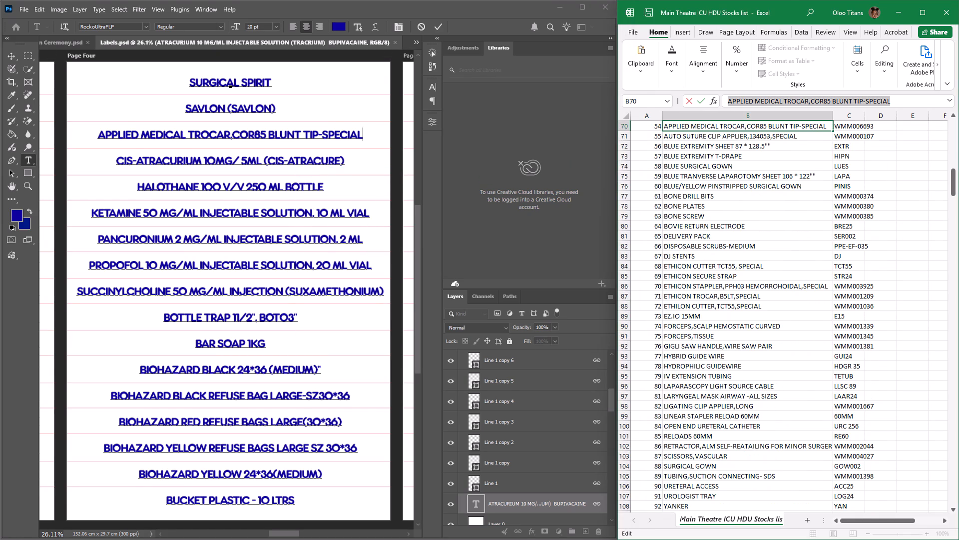
left_click(711, 136)
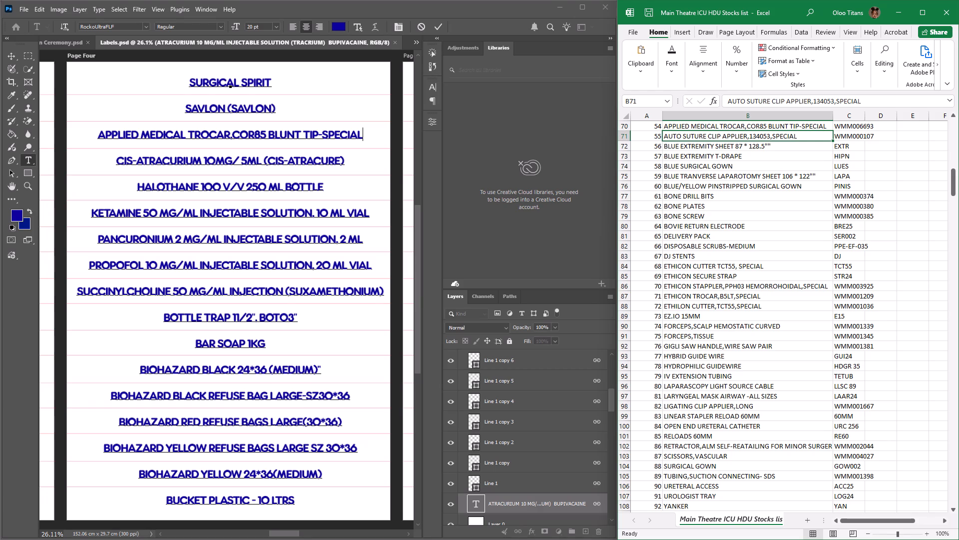
left_click_drag(862, 100, 703, 105)
right_click(754, 103)
left_click(778, 121)
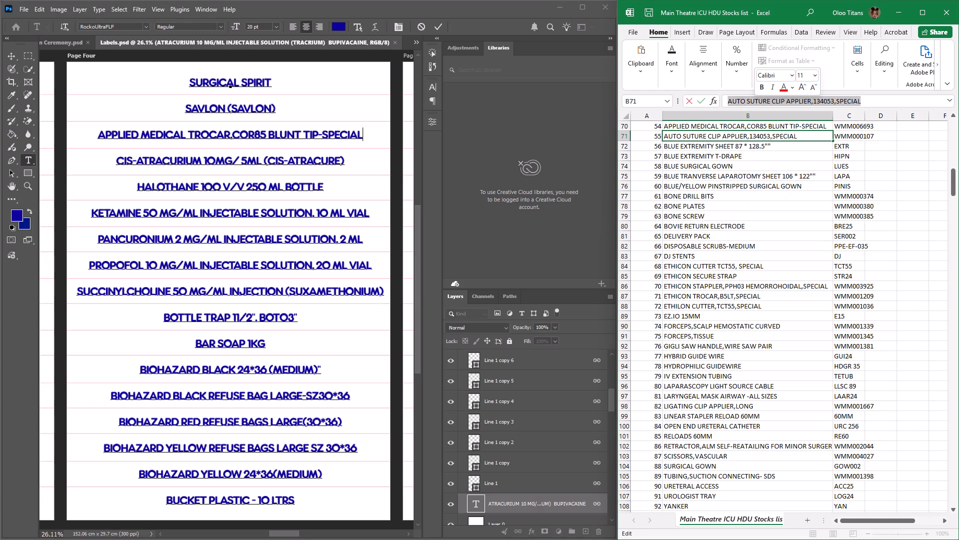
left_click(267, 161)
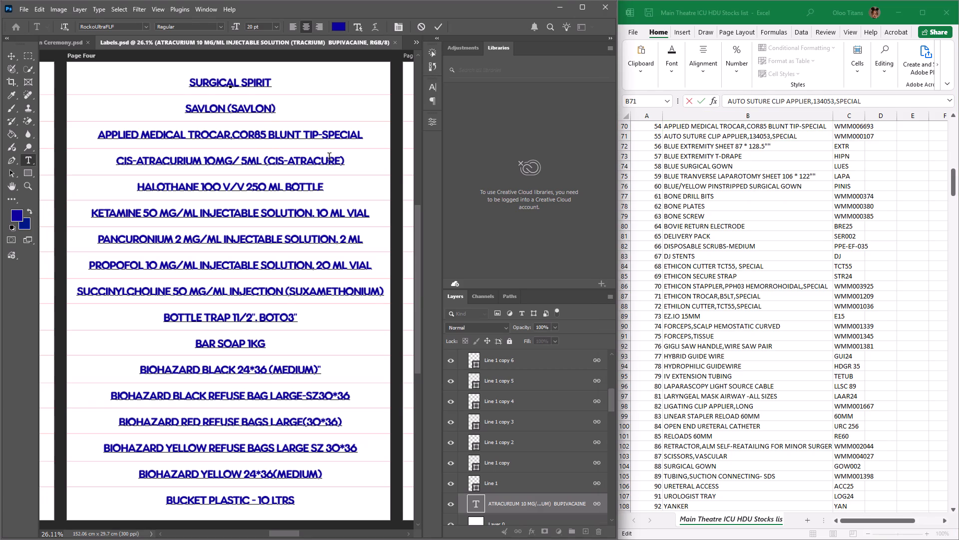
left_click_drag(345, 164, 117, 158)
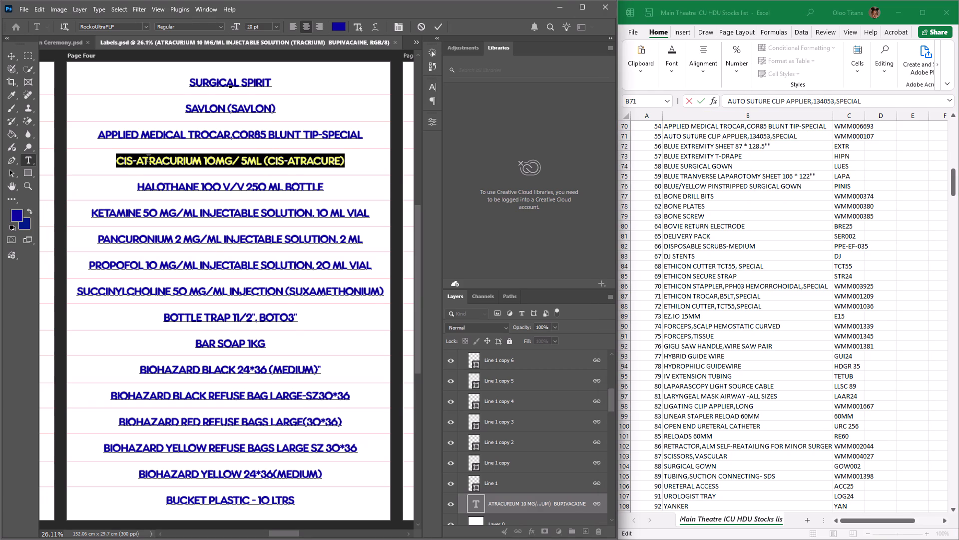
right_click(182, 163)
left_click(213, 198)
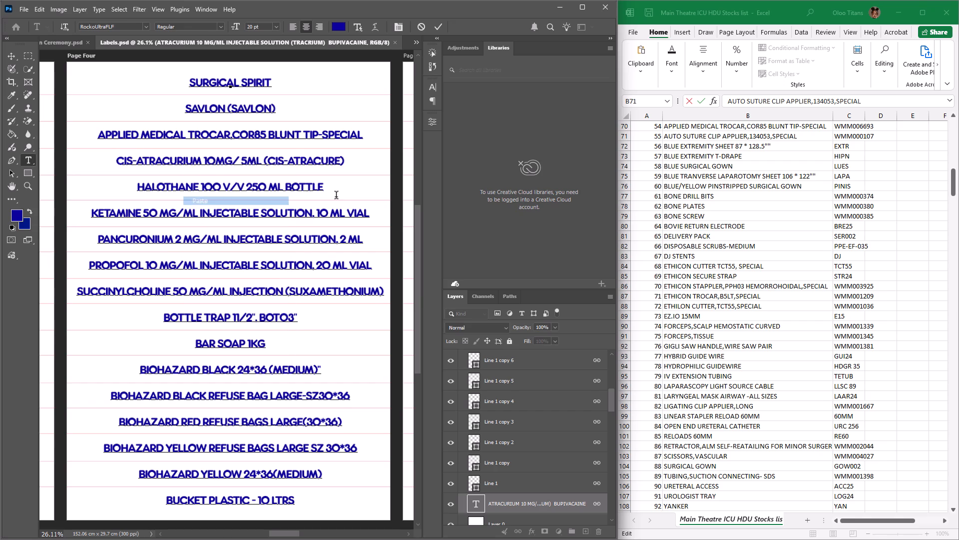
Copy BLUE EXTREMITY SHEET 87 * 128.5"" from the Excel stocks list and paste it over the fifth label line on Page Four in Photoshop.
left_click(691, 130)
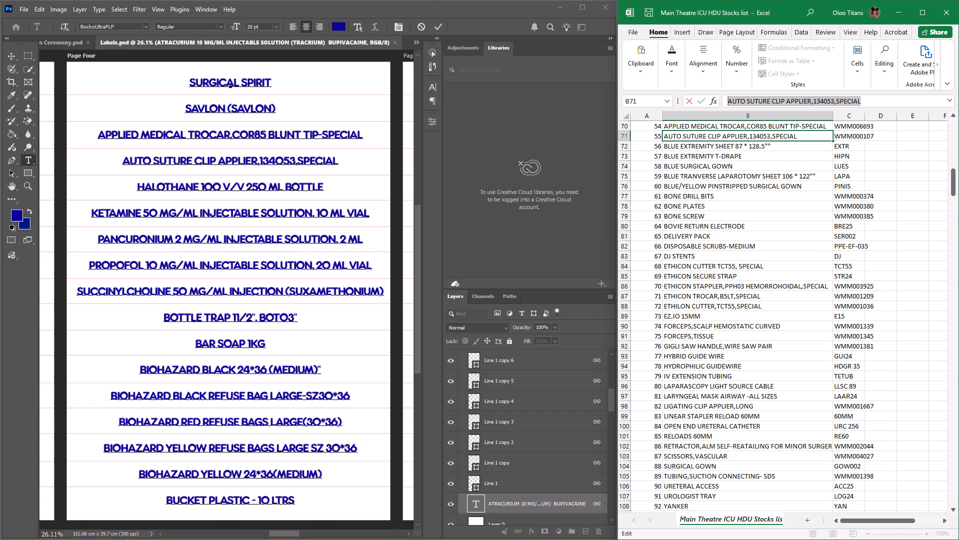
left_click(709, 147)
left_click_drag(846, 102, 692, 104)
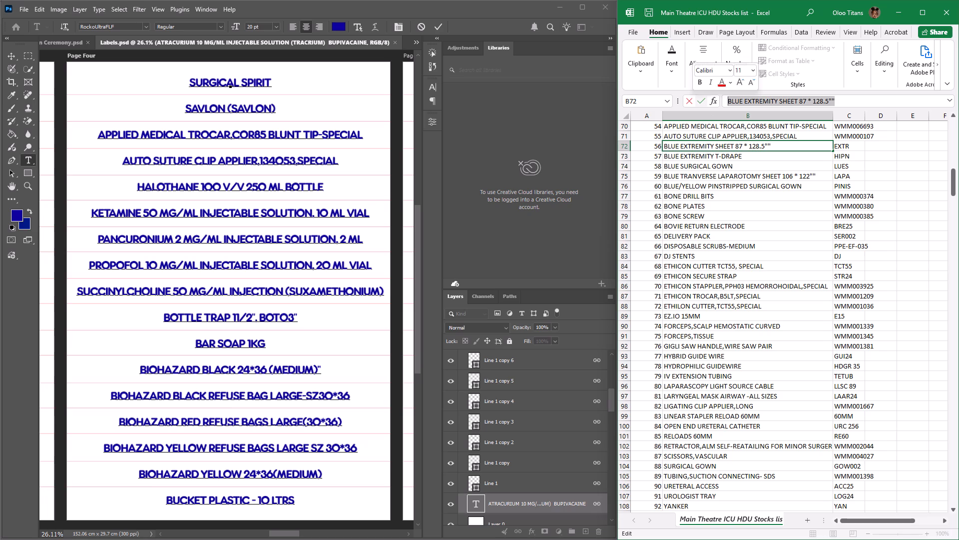
right_click(749, 101)
left_click(771, 123)
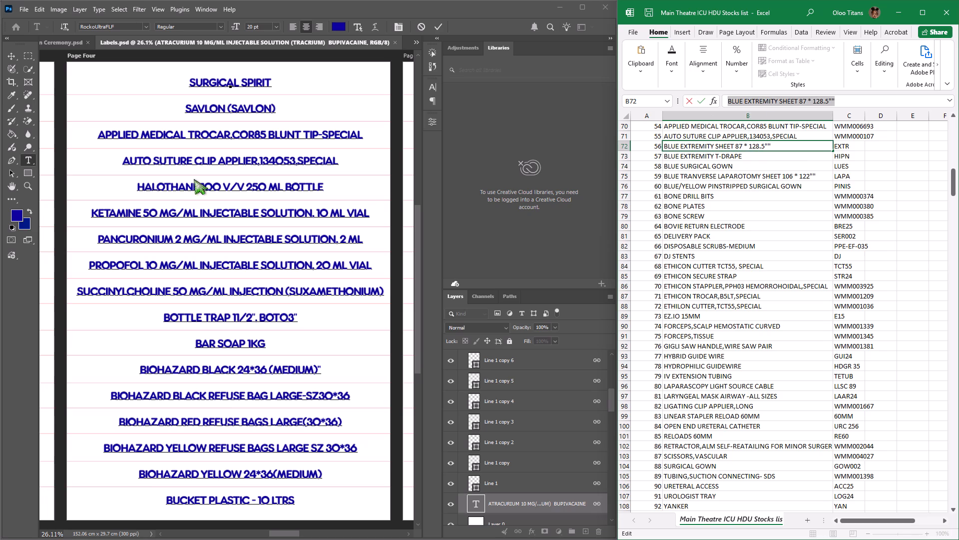
left_click(194, 179)
left_click_drag(325, 186, 177, 186)
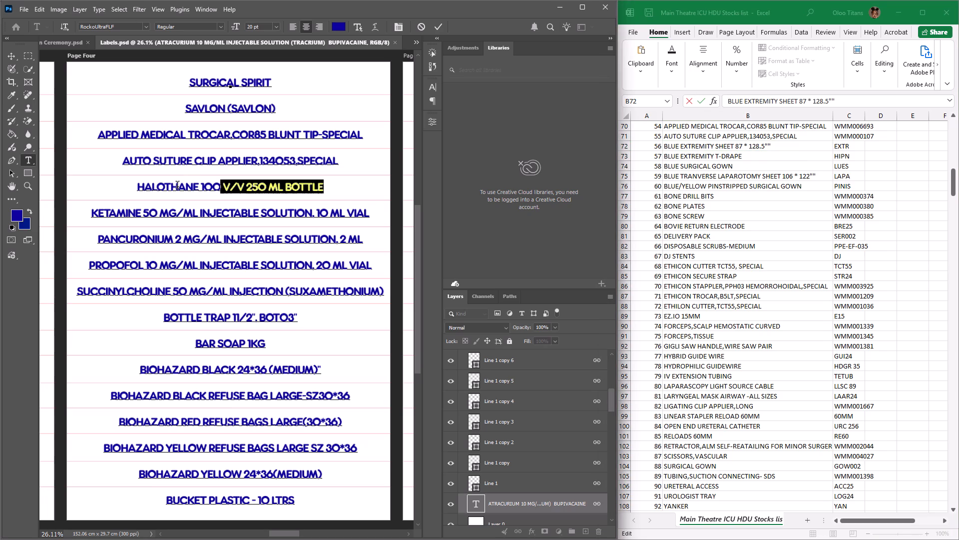
left_click_drag(177, 186, 122, 188)
right_click(185, 188)
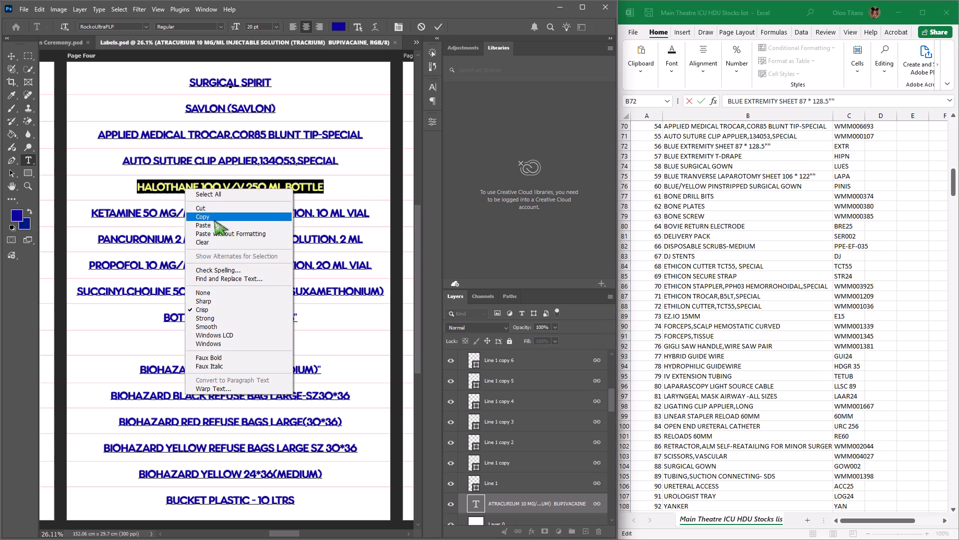
left_click(215, 222)
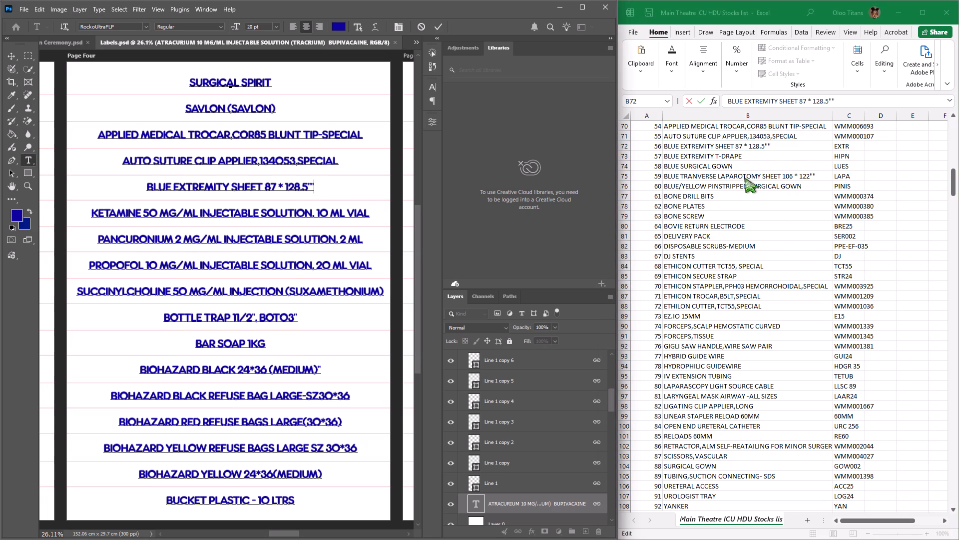
Copy BLUE EXTREMITY T-DRAPE from the Excel stocks list and paste it over the sixth label line on Page Four in Photoshop.
left_click(728, 183)
left_click(706, 157)
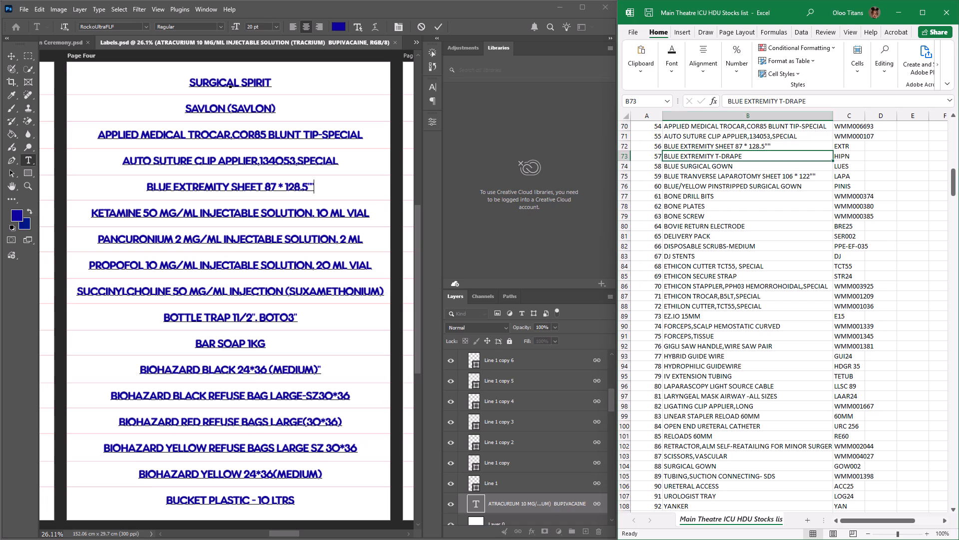
left_click_drag(808, 100, 700, 106)
right_click(740, 106)
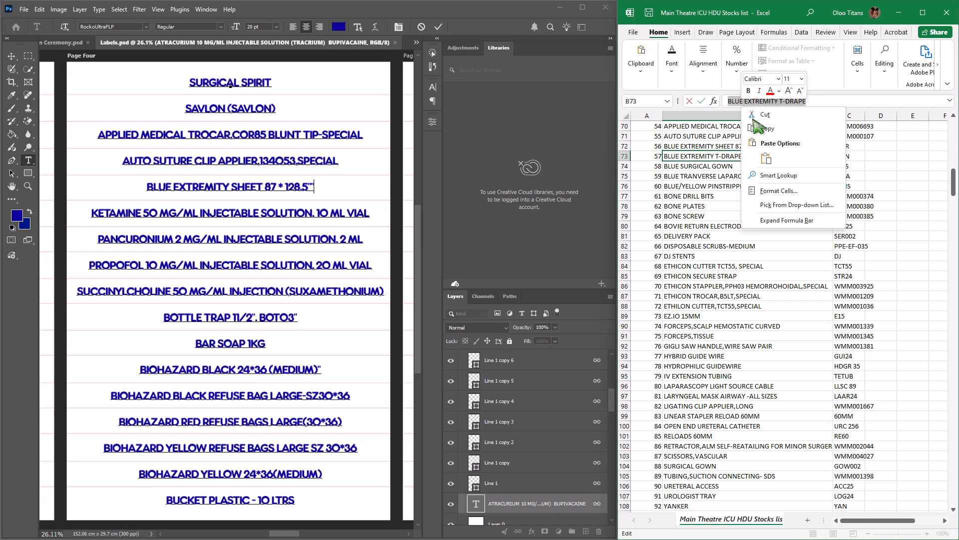
left_click(765, 127)
left_click(272, 209)
left_click(266, 217)
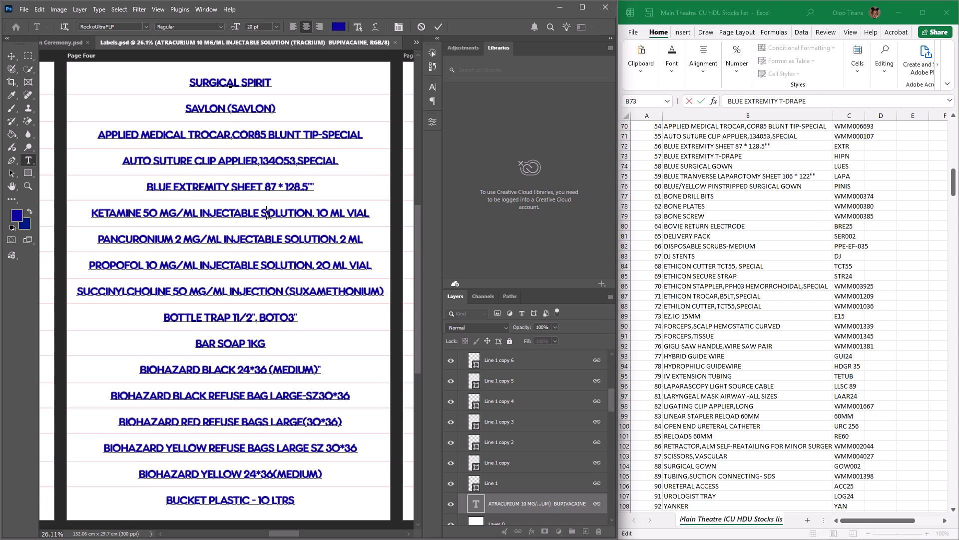
left_click_drag(368, 215, 86, 215)
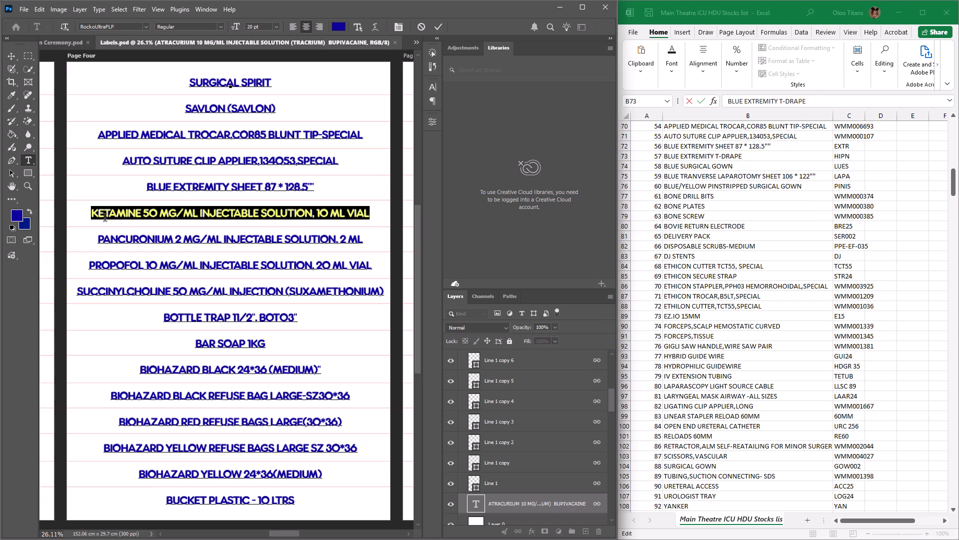
right_click(166, 215)
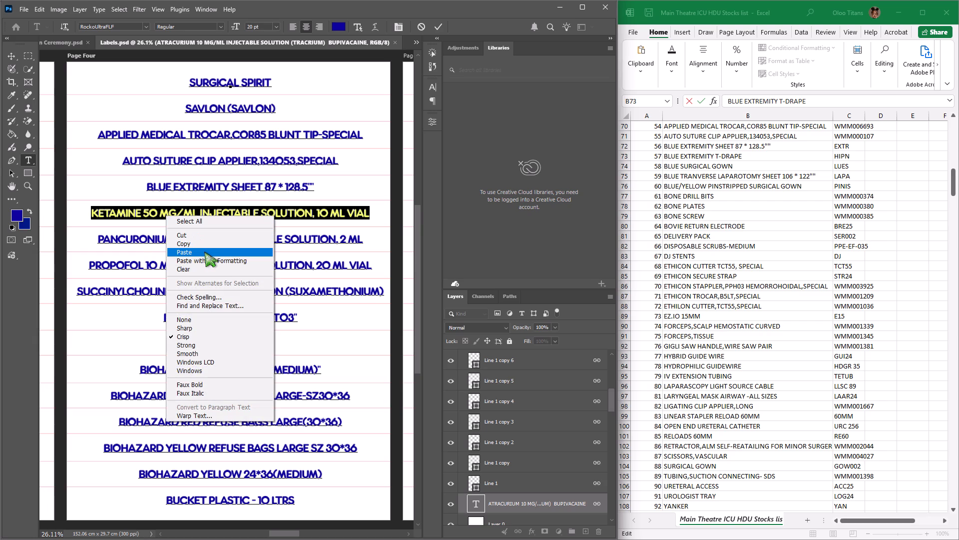
left_click(205, 251)
Copy BLUE SURGICAL GOWN from the Excel stocks list and paste it over the seventh label line on Page Four in Photoshop.
left_click(776, 178)
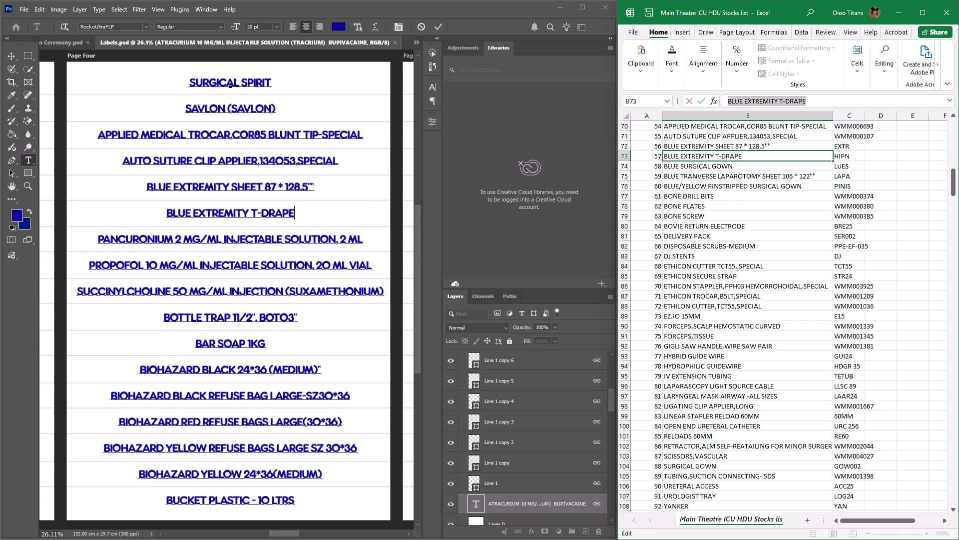
left_click(708, 169)
left_click_drag(799, 101, 718, 101)
right_click(739, 102)
left_click(761, 124)
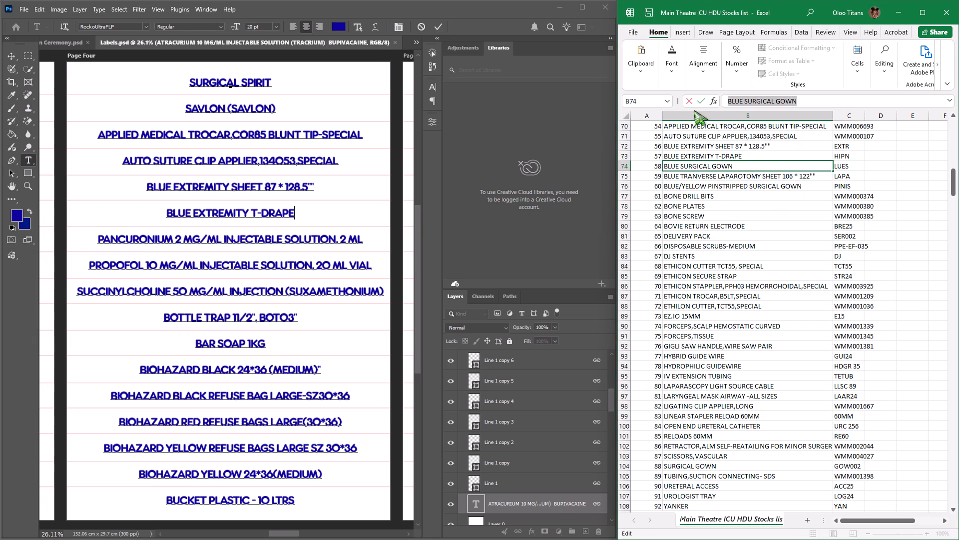
left_click(245, 238)
left_click(270, 238)
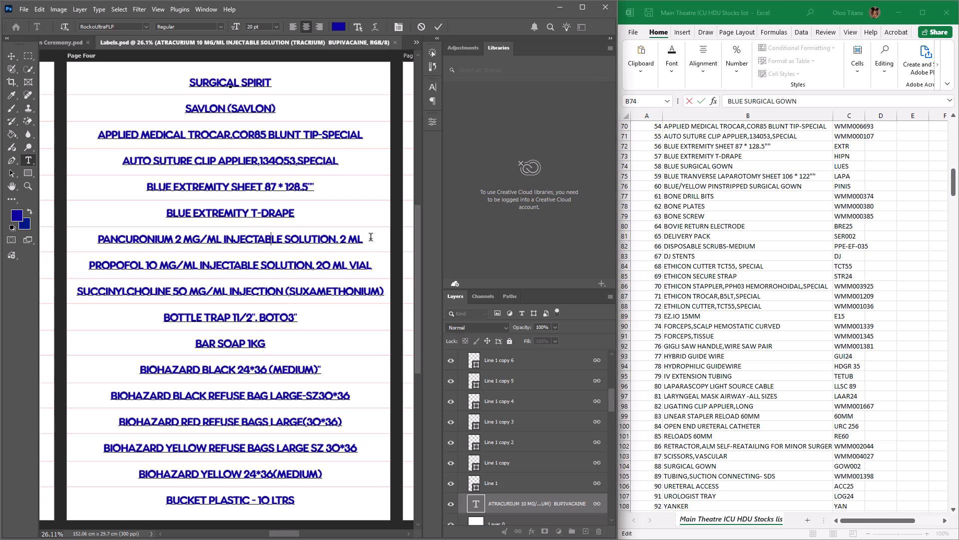
left_click_drag(364, 240, 89, 242)
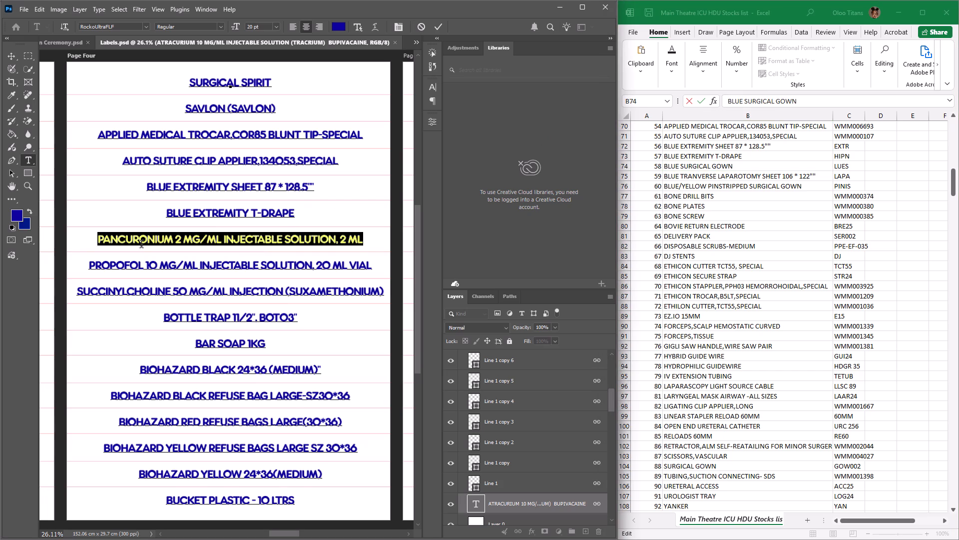
right_click(186, 238)
left_click(223, 272)
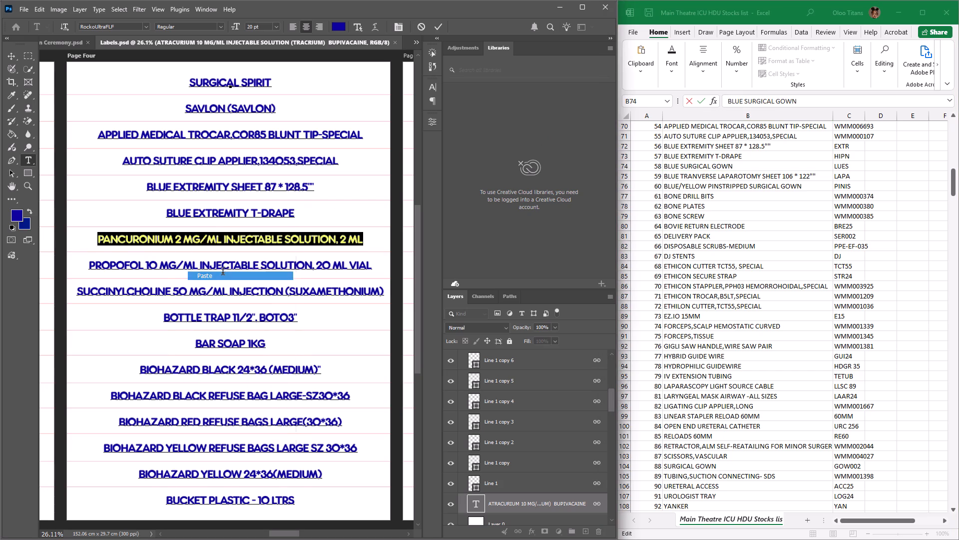
Copy BLUE TRANVERSE LAPAROTOMY SHEET 106 * 122"" from the Excel stocks list and paste it over the eighth label line on Page Four in Photoshop.
left_click(731, 192)
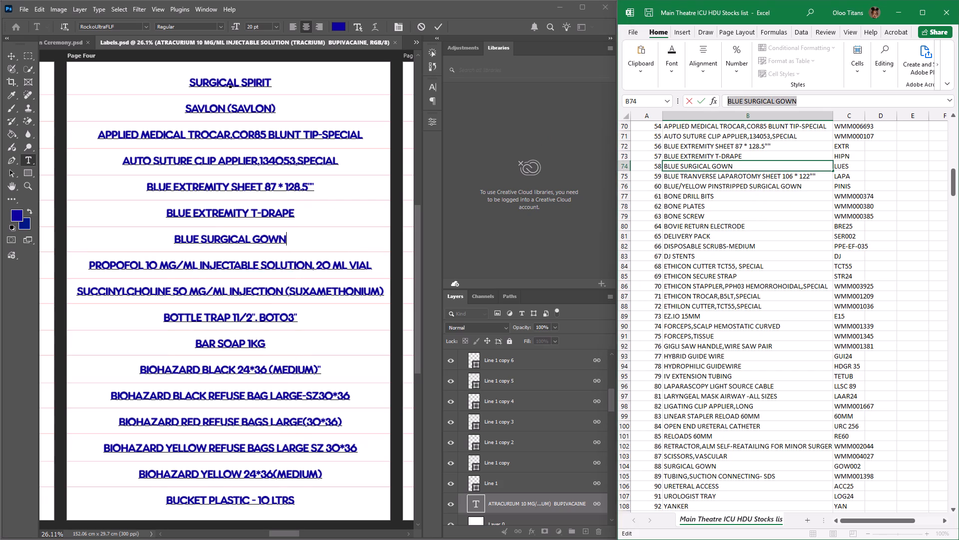
left_click(726, 178)
left_click_drag(883, 100, 746, 111)
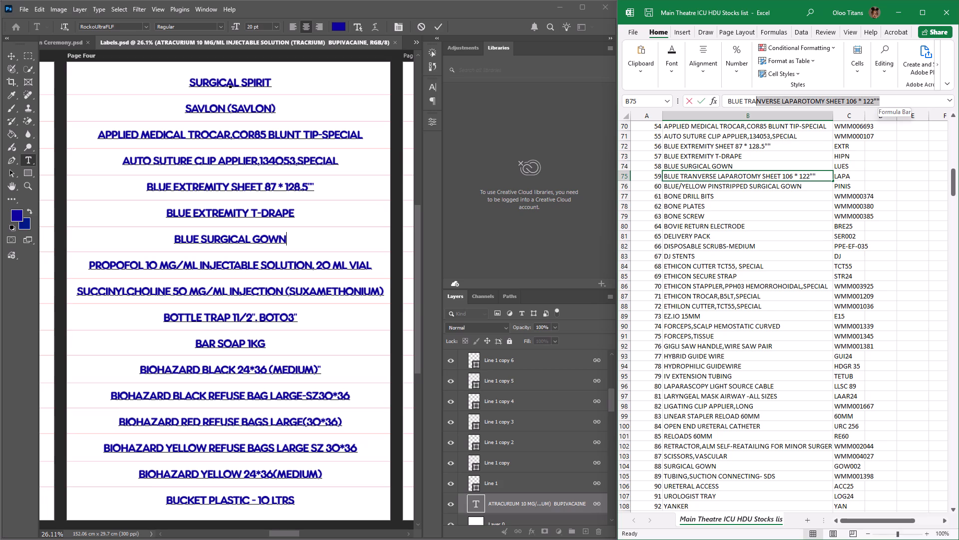
left_click_drag(746, 111, 717, 111)
right_click(760, 103)
left_click(783, 124)
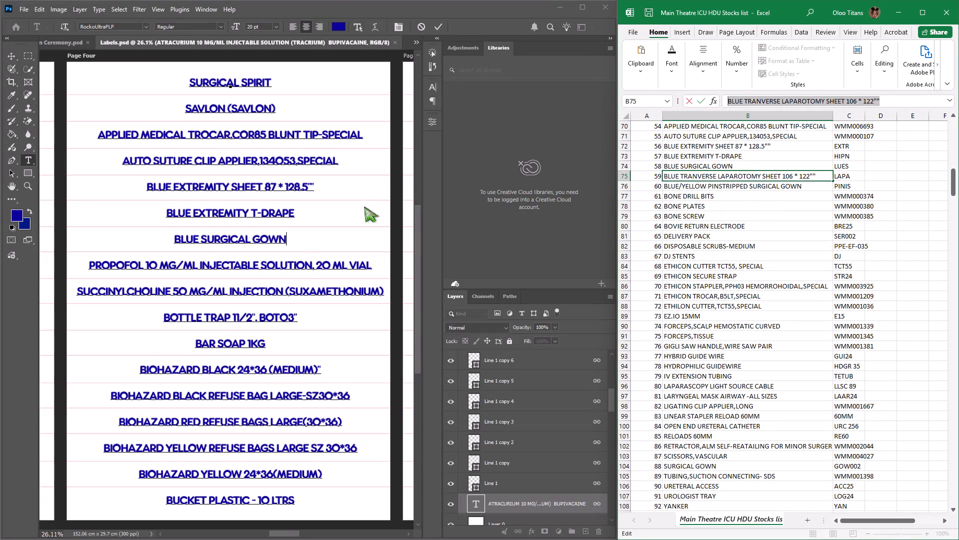
left_click(255, 259)
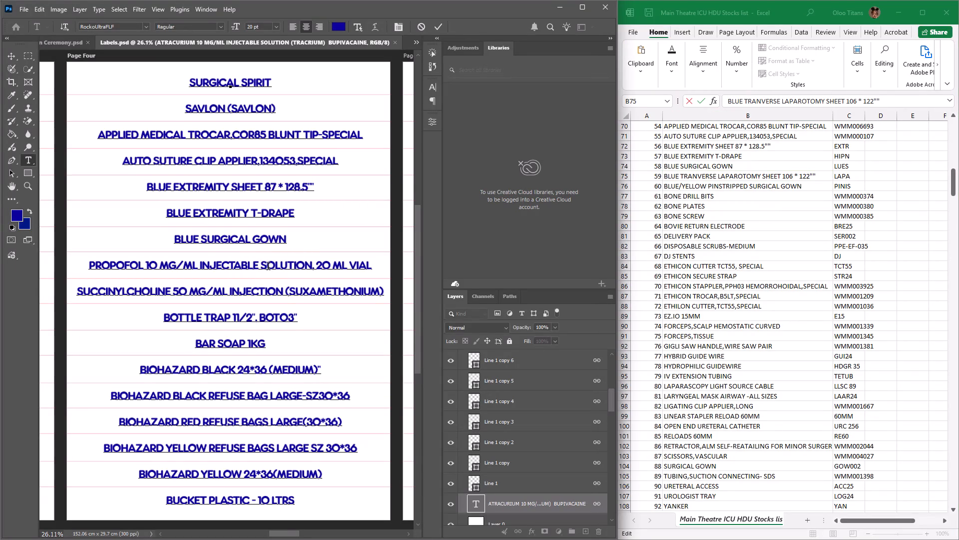
left_click(268, 267)
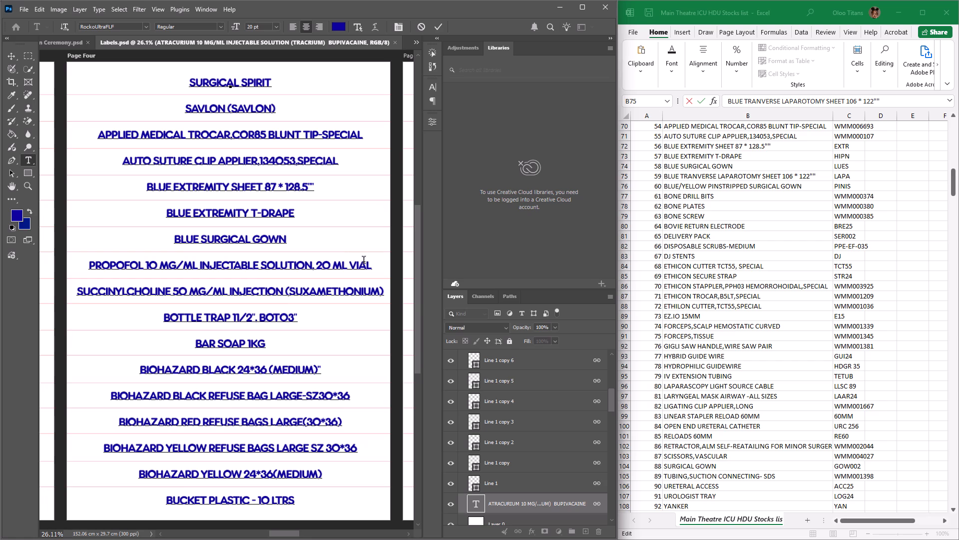
left_click_drag(373, 267, 72, 262)
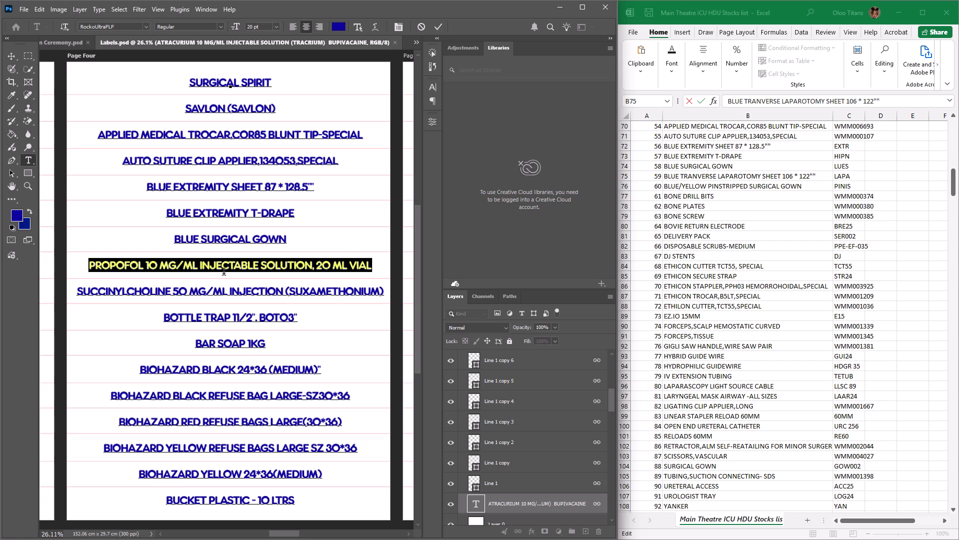
right_click(226, 267)
left_click(256, 303)
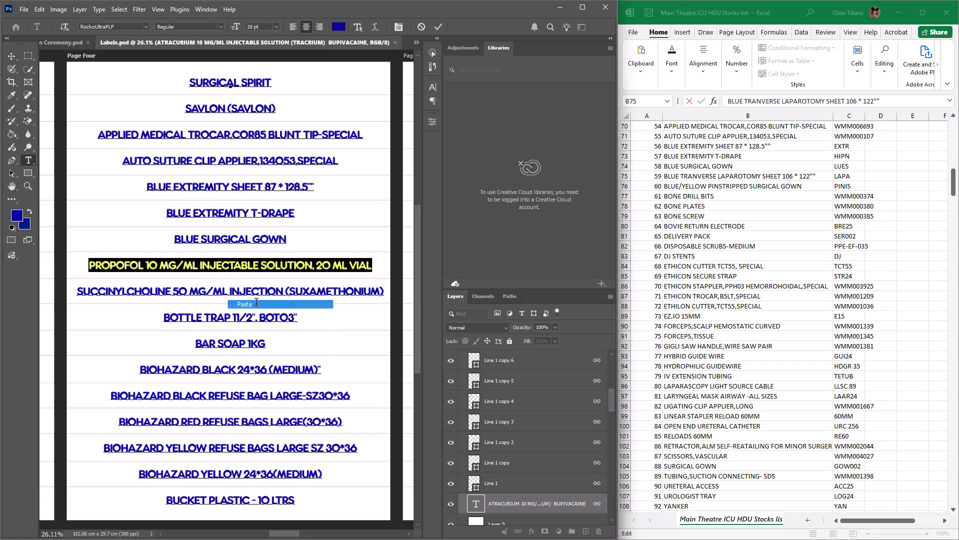
Copy BLUE/YELLOW PINSTRIPPED SURGICAL GOWN from the Excel stocks list and paste it over the ninth label line on Page Four in Photoshop.
left_click(727, 185)
left_click(747, 188)
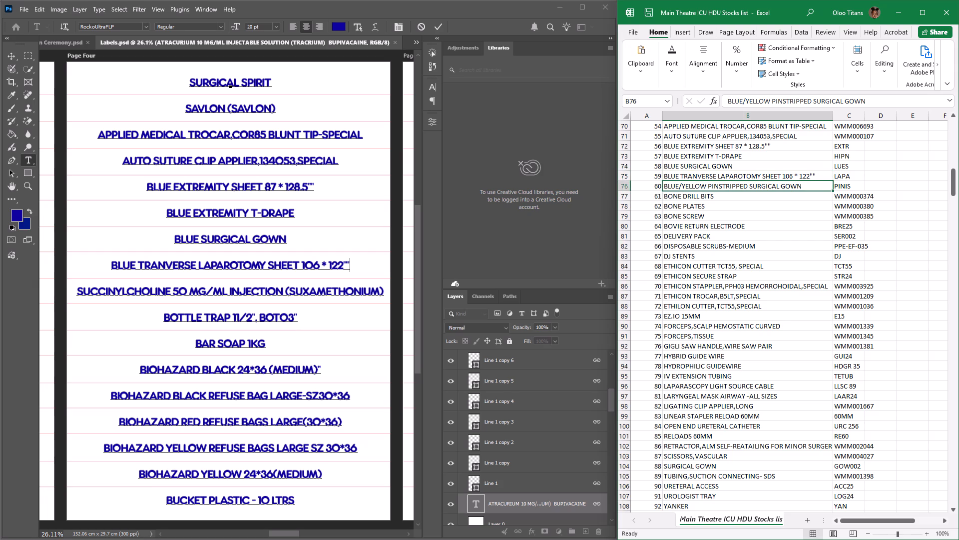
left_click_drag(882, 101, 700, 97)
right_click(739, 100)
left_click(760, 124)
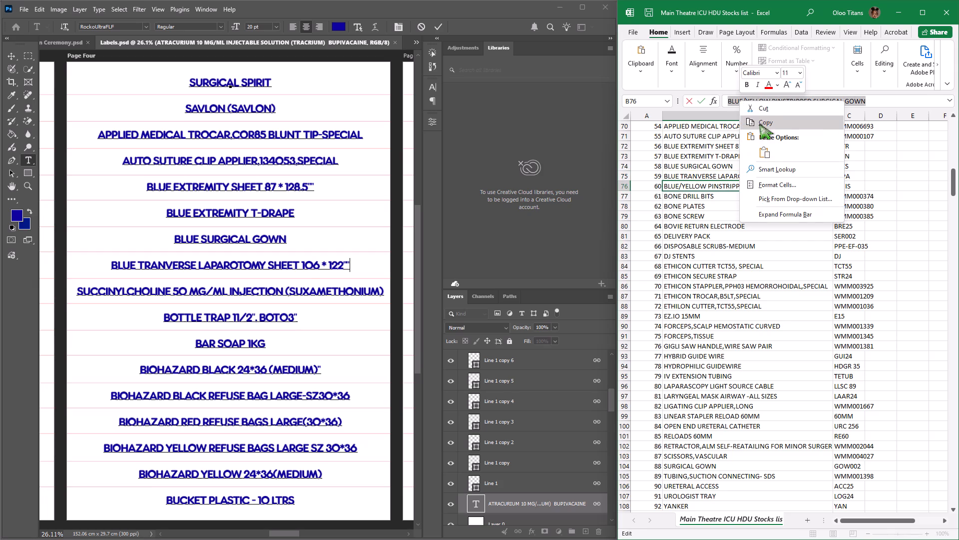
left_click(234, 285)
left_click(244, 297)
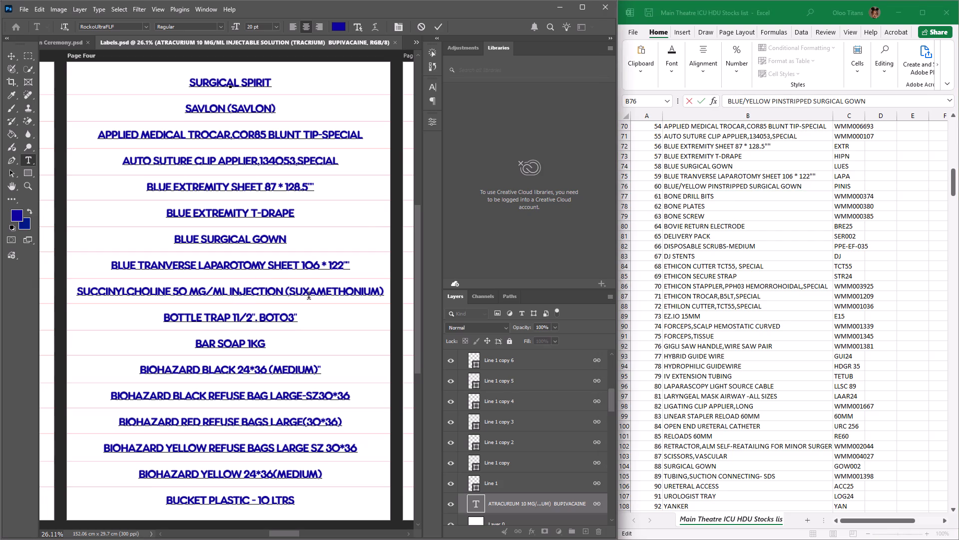
left_click_drag(384, 290, 76, 292)
right_click(198, 292)
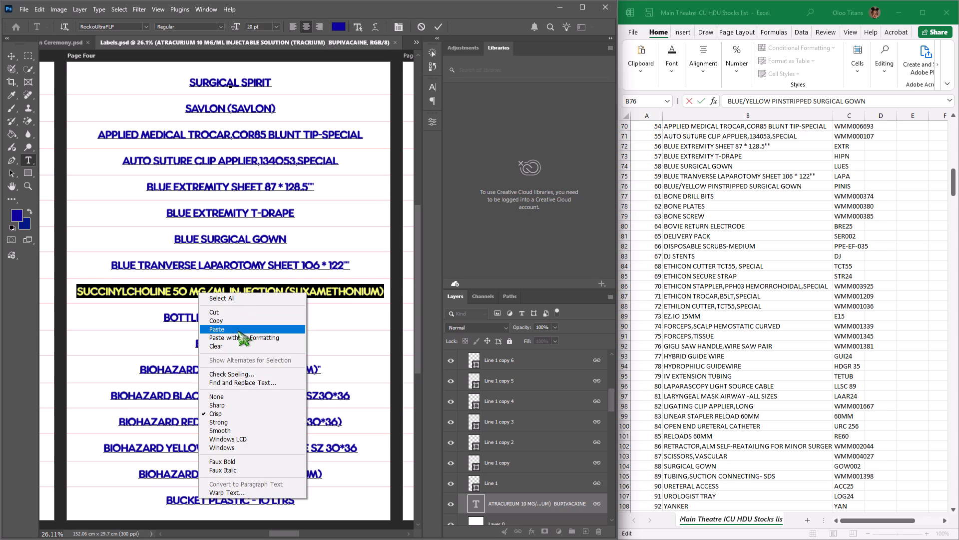
left_click(238, 330)
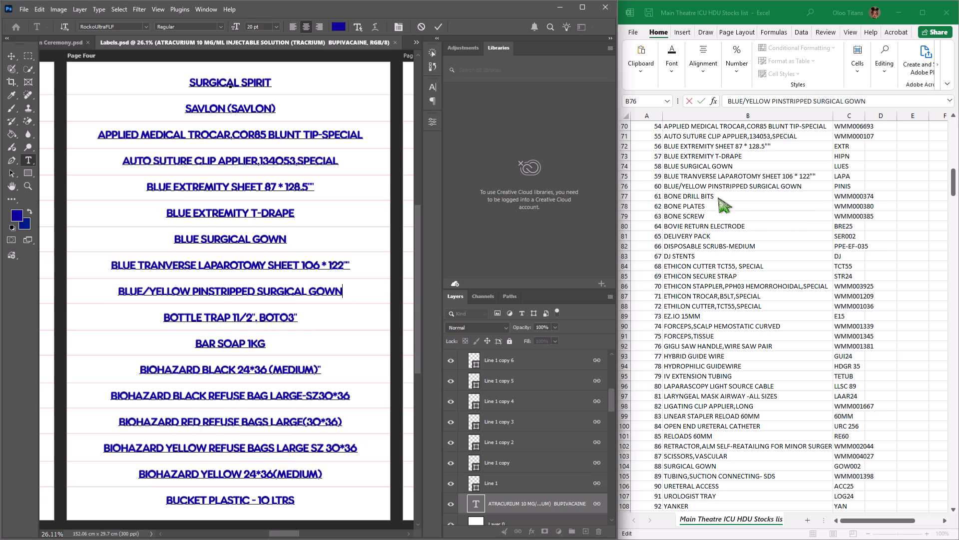
Copy BONE DRILL BITS from the Excel stocks list and paste it over the tenth label line on Page Four in Photoshop.
left_click(711, 189)
left_click(713, 196)
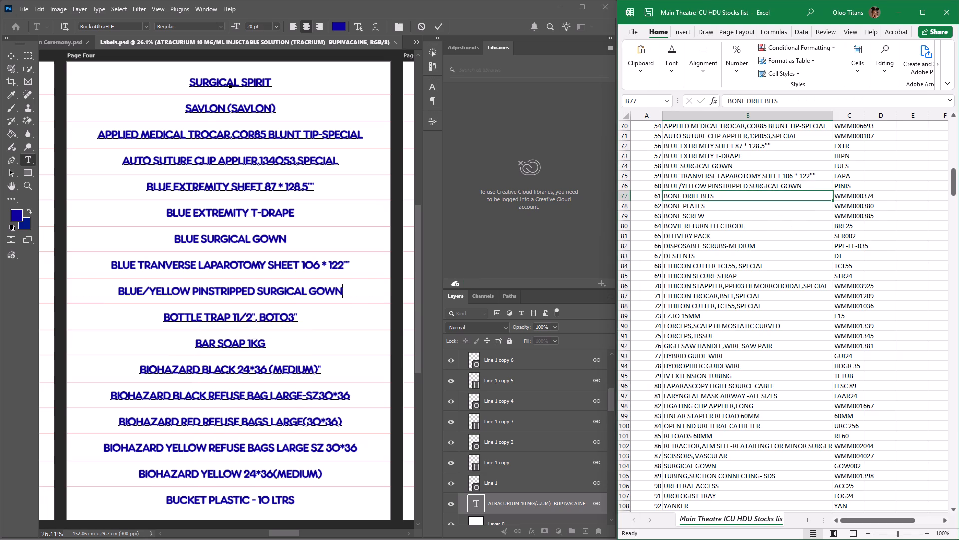
left_click_drag(797, 100, 721, 99)
right_click(757, 105)
left_click(777, 128)
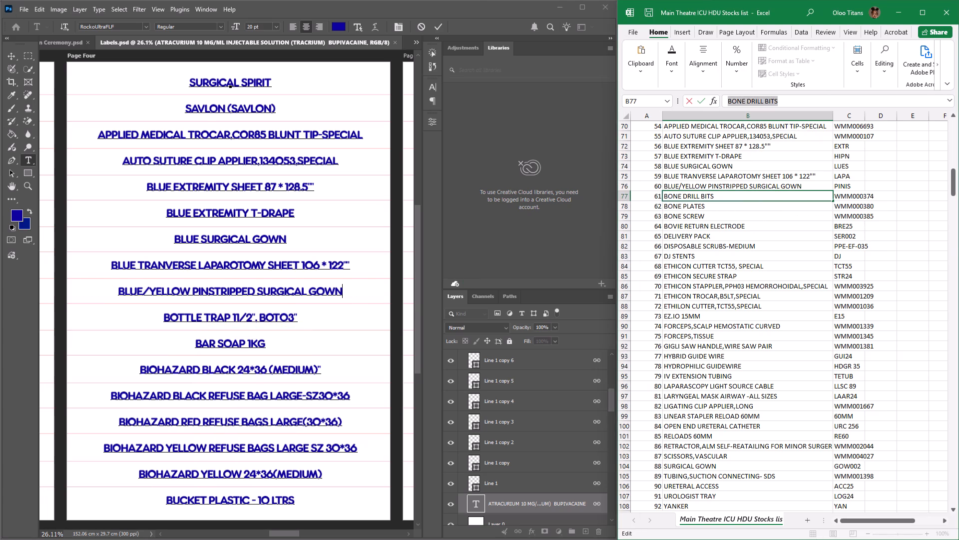
left_click(239, 314)
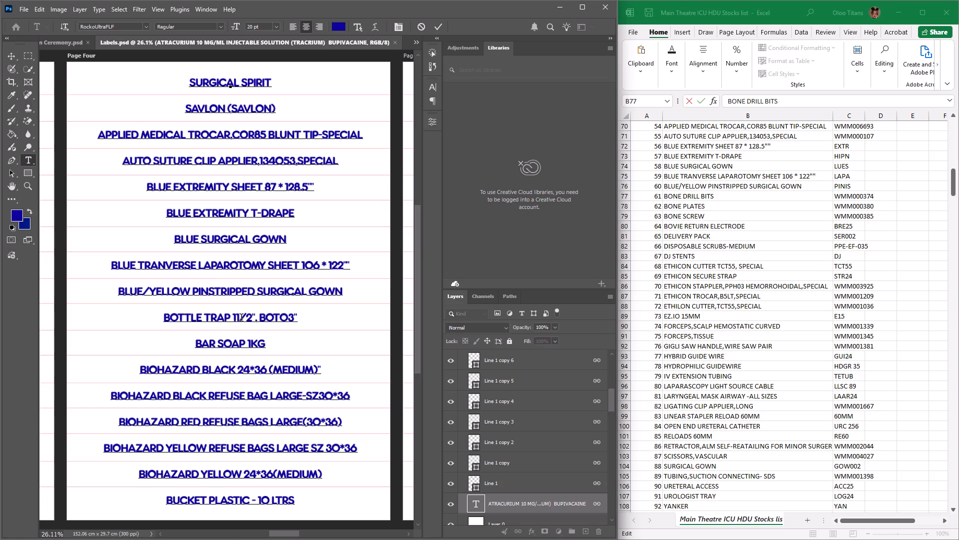
left_click(241, 319)
left_click_drag(301, 317, 141, 321)
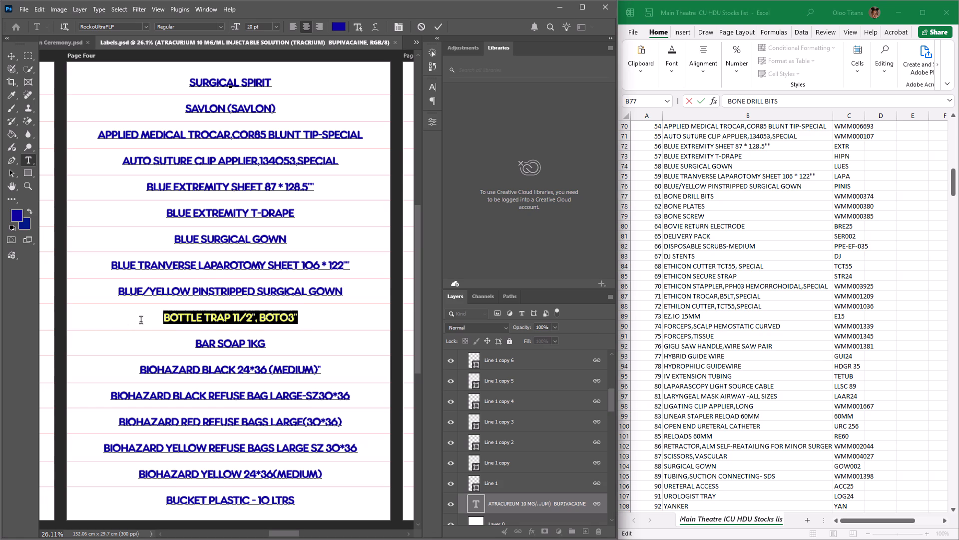
left_click_drag(141, 321, 142, 322)
right_click(218, 317)
left_click(249, 355)
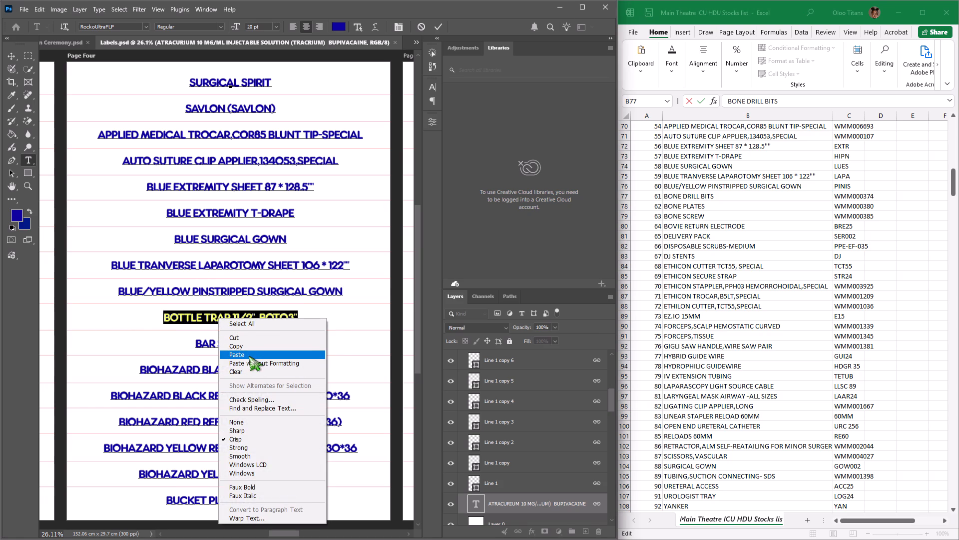
Copy BONE PLATES from the Excel stocks list and paste it over the eleventh label line on Page Four in Photoshop.
left_click(708, 203)
left_click(705, 209)
left_click_drag(787, 100, 699, 96)
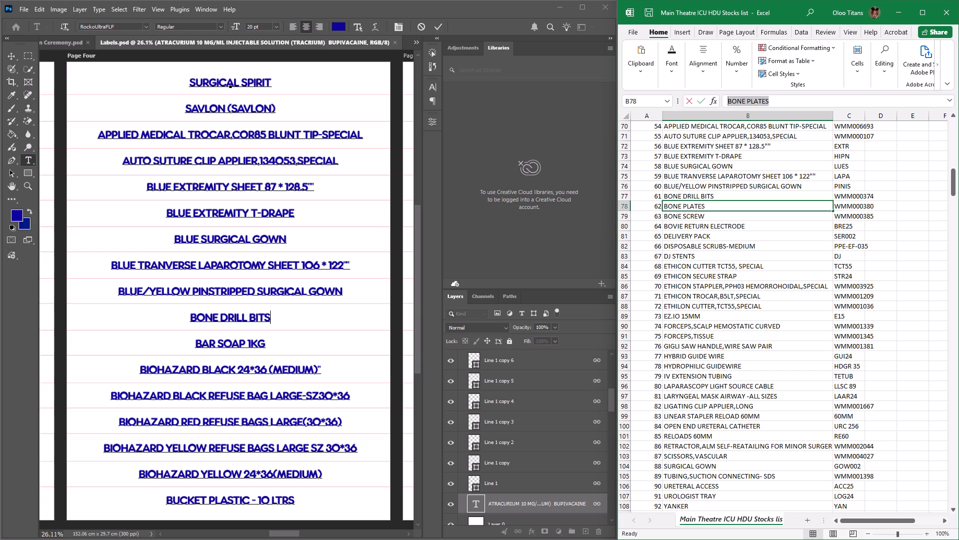
left_click_drag(699, 96, 697, 96)
right_click(743, 103)
left_click(763, 124)
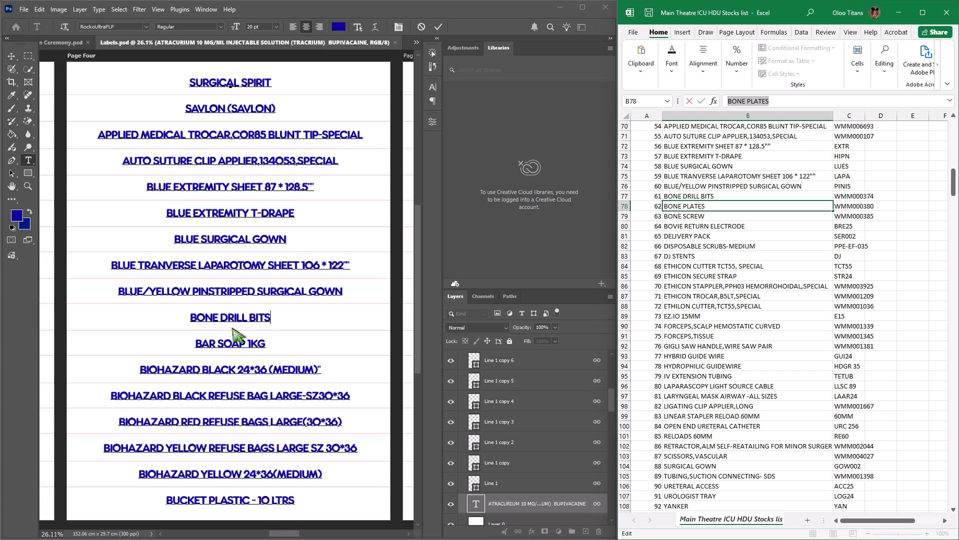
left_click(238, 342)
left_click(269, 342)
left_click_drag(269, 343, 187, 347)
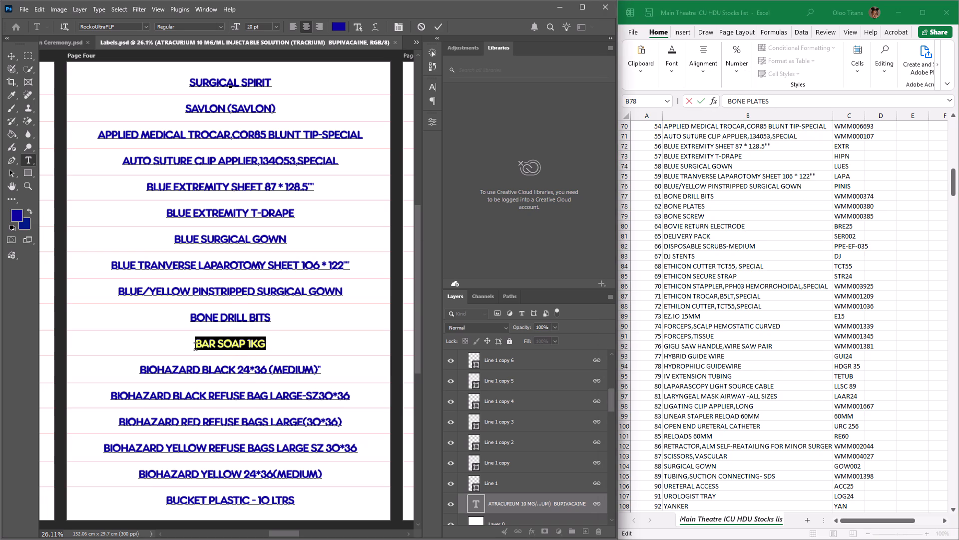
right_click(228, 347)
left_click(260, 177)
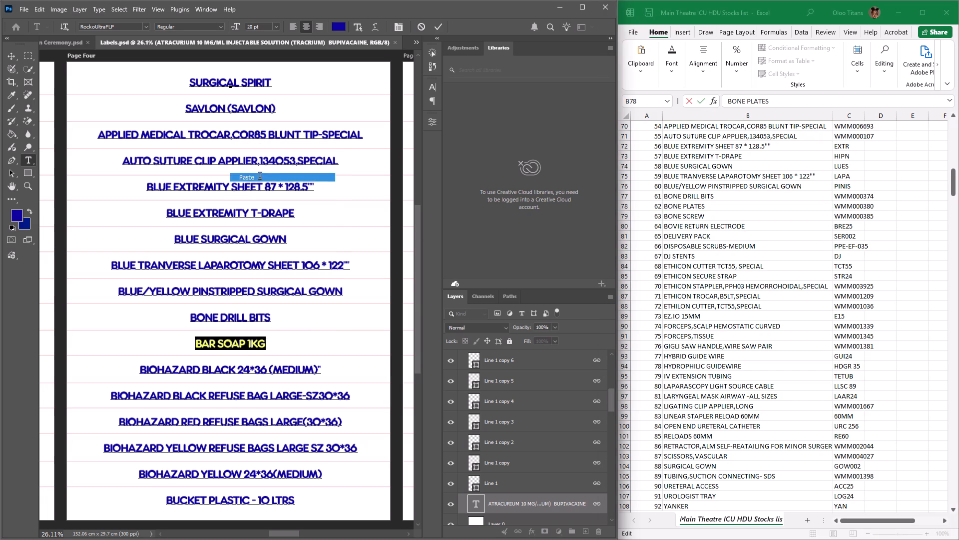
Copy BONE SCREW from the Excel stocks list and paste it over the twelfth label line on Page Four in Photoshop.
left_click(707, 216)
left_click(706, 217)
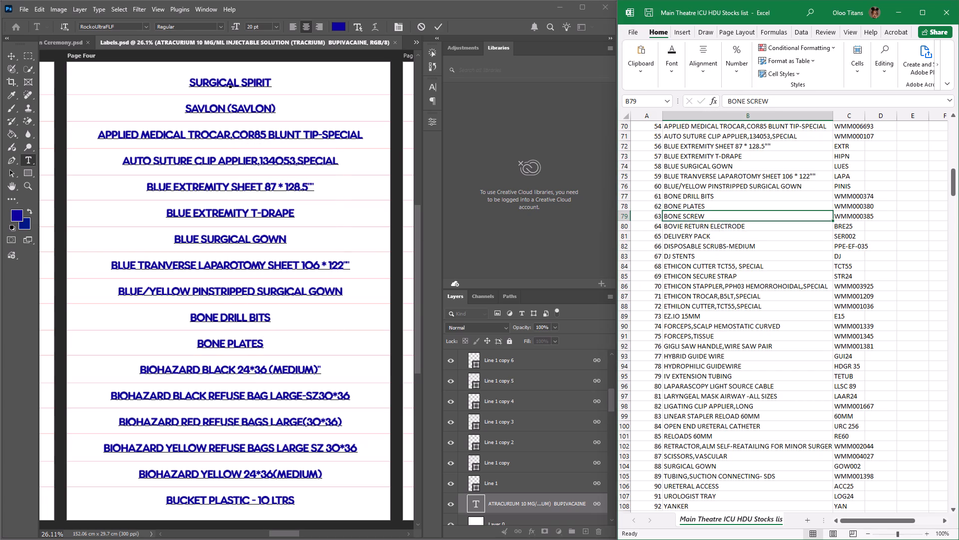
left_click_drag(779, 101, 709, 100)
right_click(750, 97)
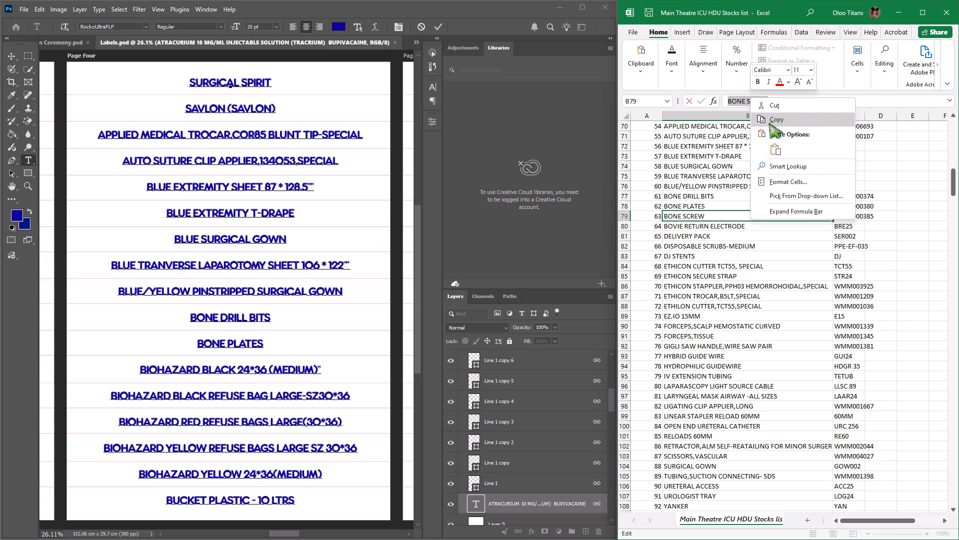
left_click(769, 121)
left_click(229, 364)
scroll(236, 370, "down", 5)
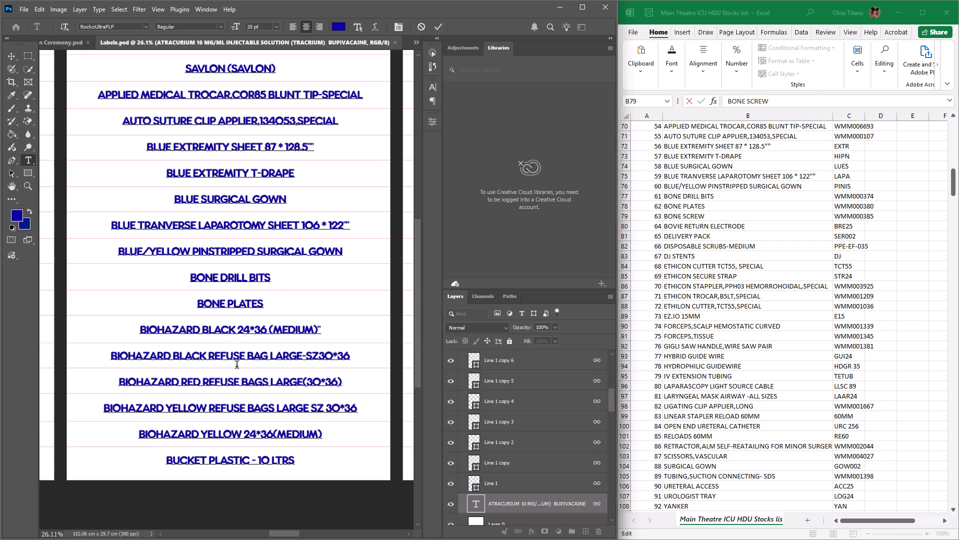
scroll(237, 366, "up", 5)
scroll(240, 369, "down", 1)
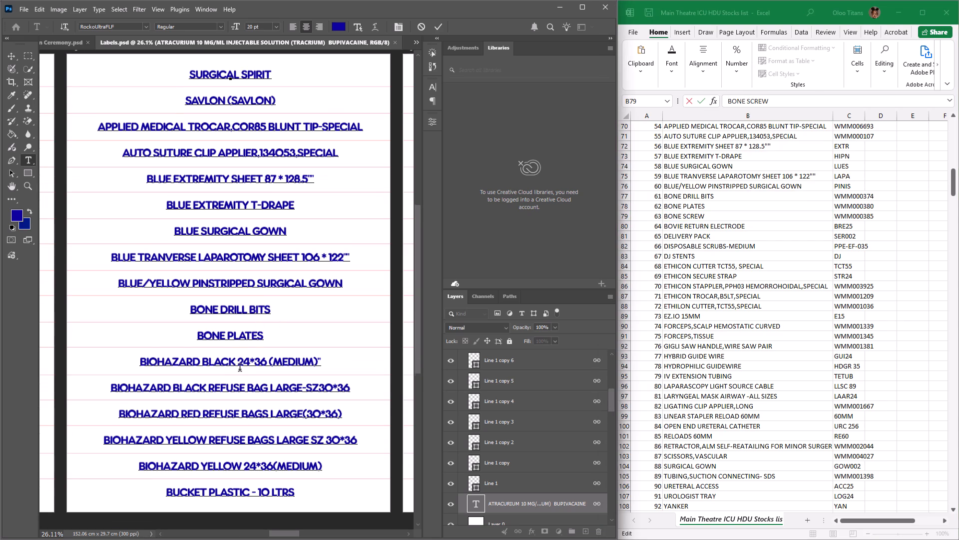
left_click(243, 366)
left_click_drag(323, 363, 170, 366)
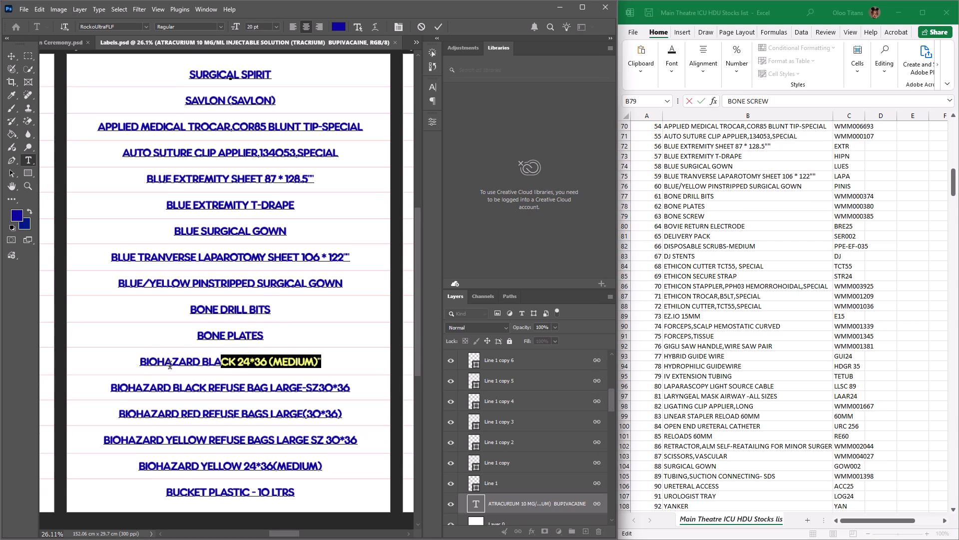
left_click_drag(170, 366, 129, 366)
right_click(230, 367)
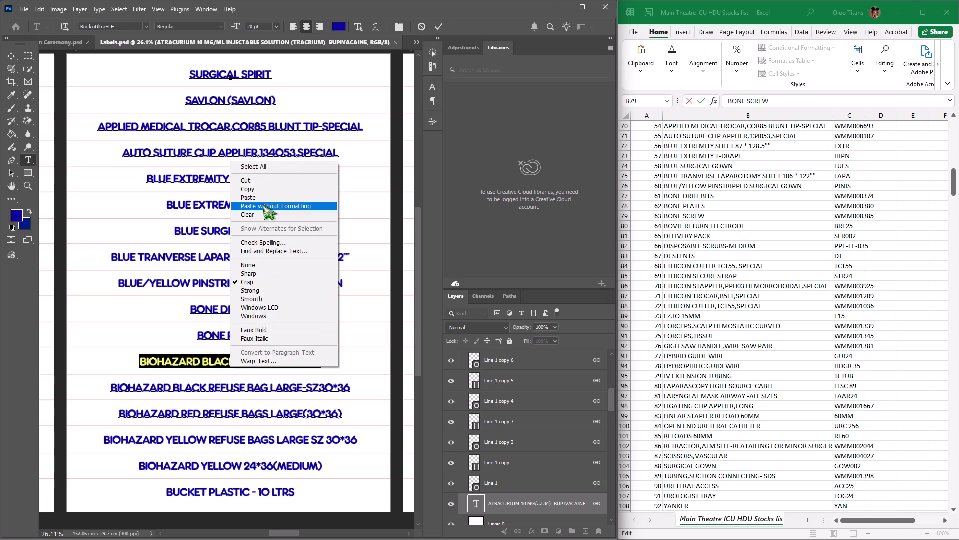
left_click(261, 200)
Copy BOVIE RETURN ELECTRODE from the Excel stocks list and paste it over the thirteenth label line on Page Four in Photoshop.
left_click(700, 223)
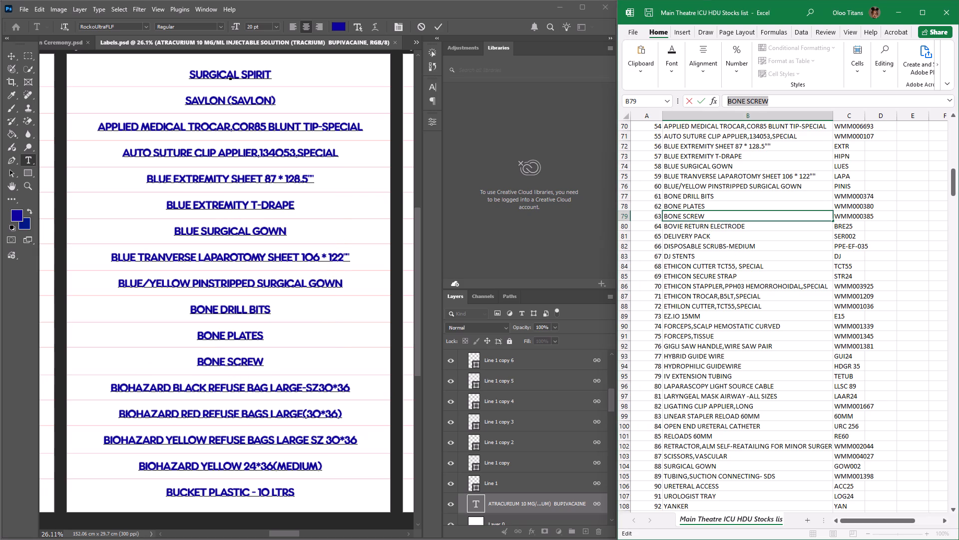
left_click(708, 227)
left_click_drag(812, 101, 698, 104)
right_click(770, 99)
left_click(784, 121)
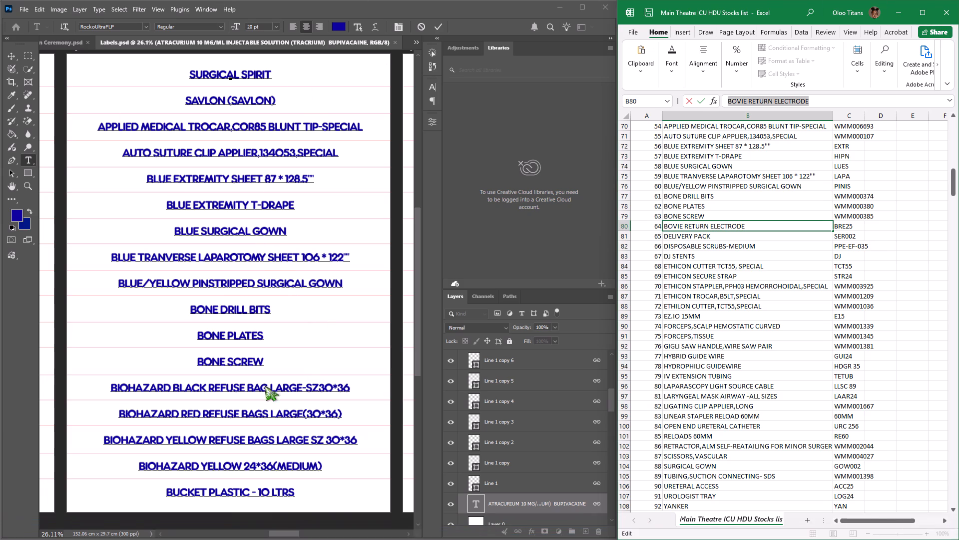
left_click(219, 391)
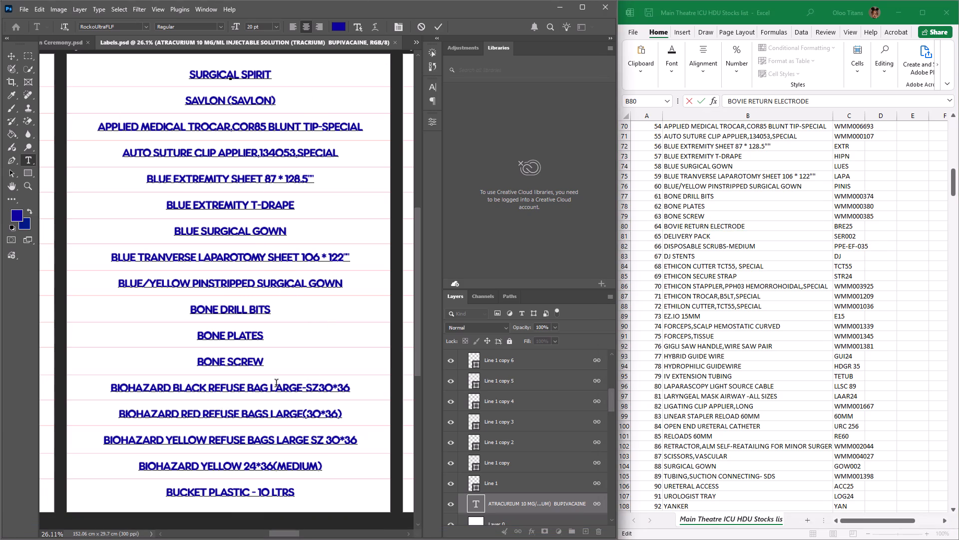
left_click(316, 390)
left_click_drag(351, 388, 89, 393)
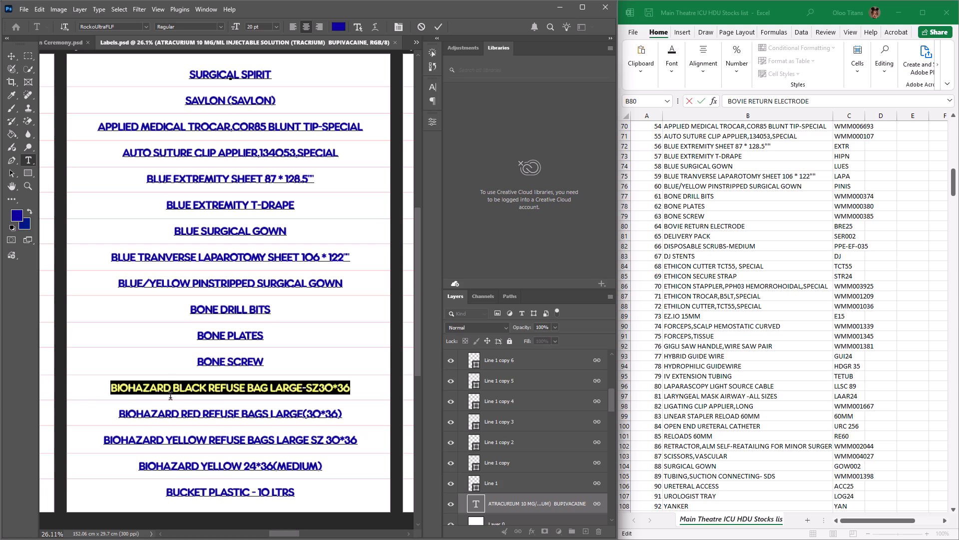
right_click(191, 390)
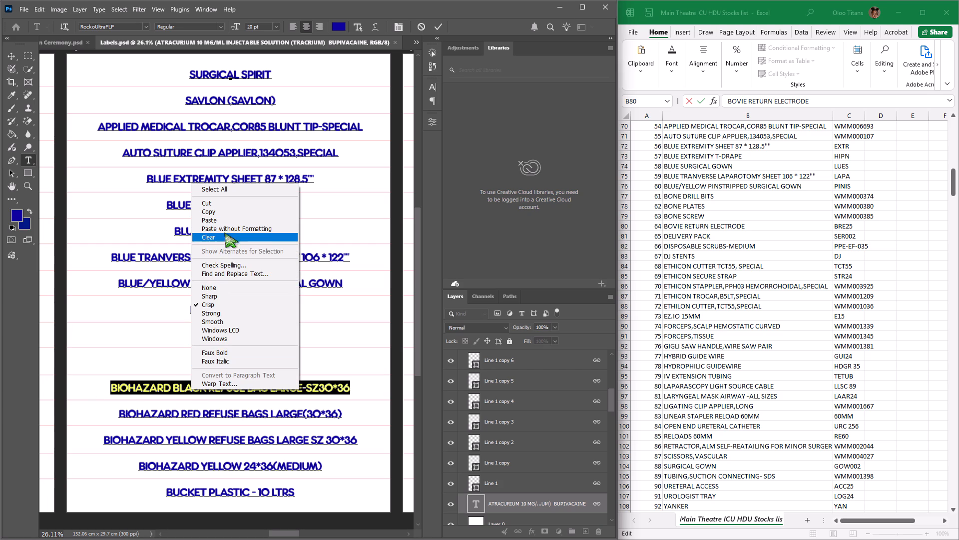
left_click(225, 220)
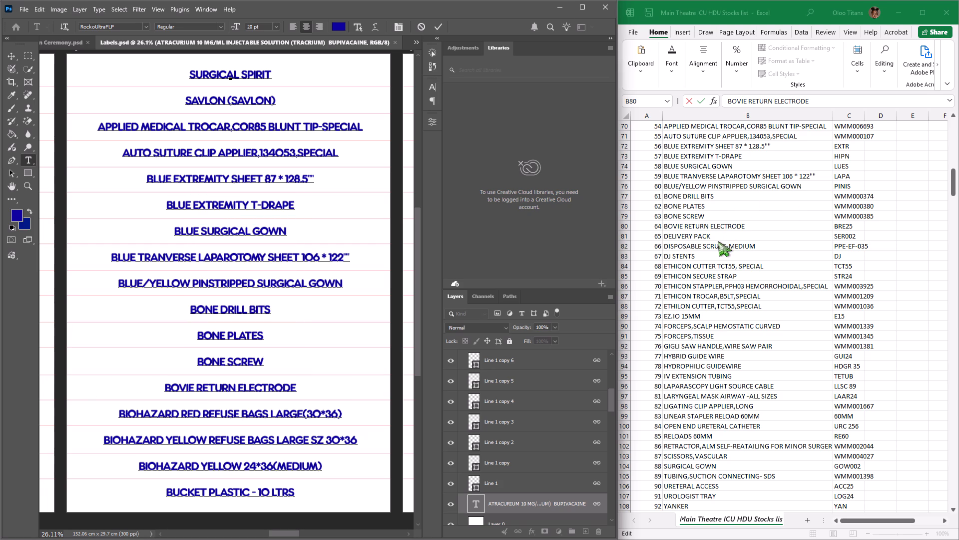
Copy DELIVERY PACK from the Excel stocks list and paste it over the fourteenth label line on Page Four in Photoshop.
left_click(711, 238)
left_click(708, 238)
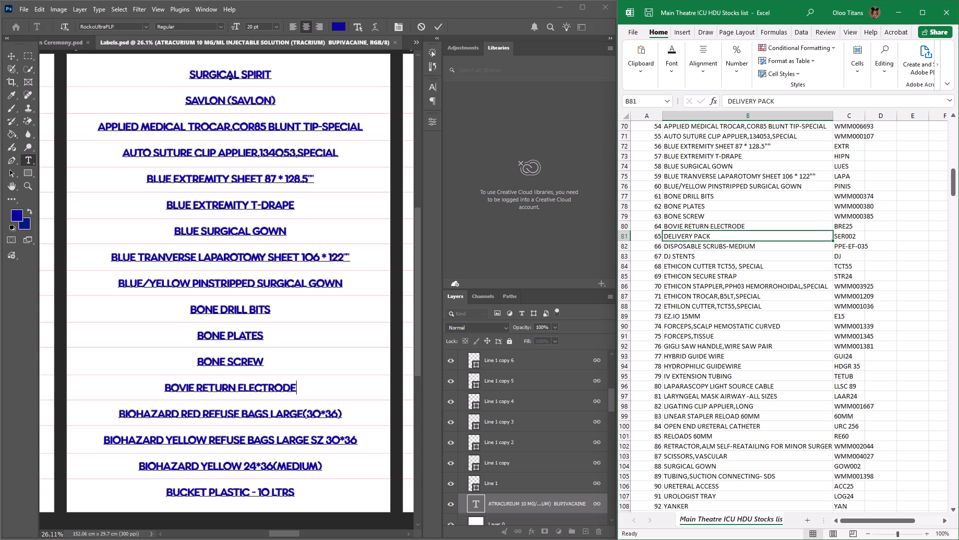
left_click_drag(780, 100, 720, 99)
right_click(745, 98)
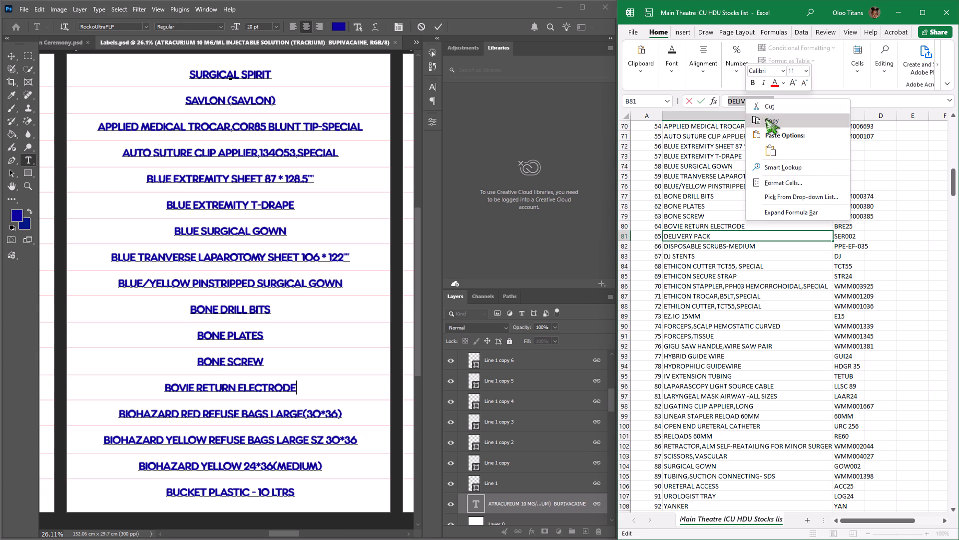
left_click(766, 118)
left_click(248, 411)
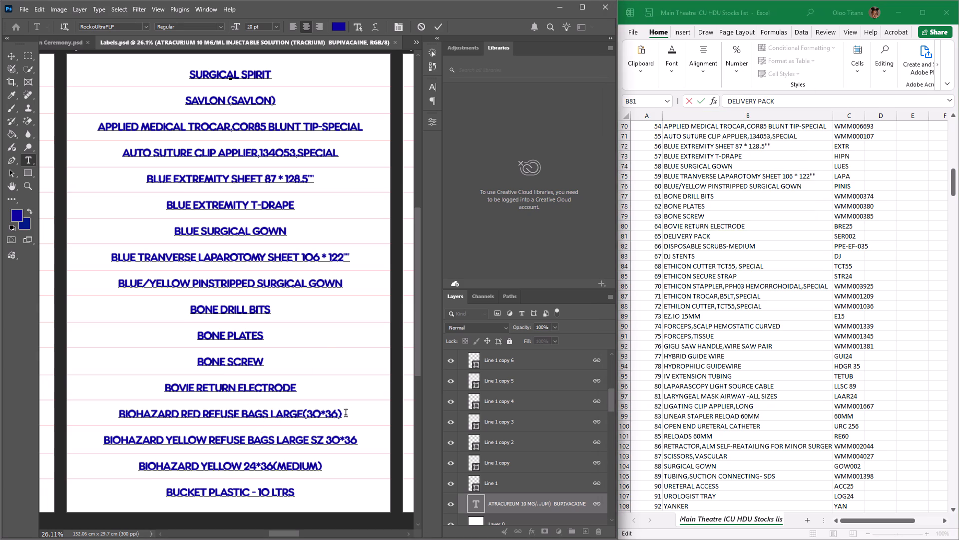
left_click_drag(343, 415, 100, 412)
right_click(202, 415)
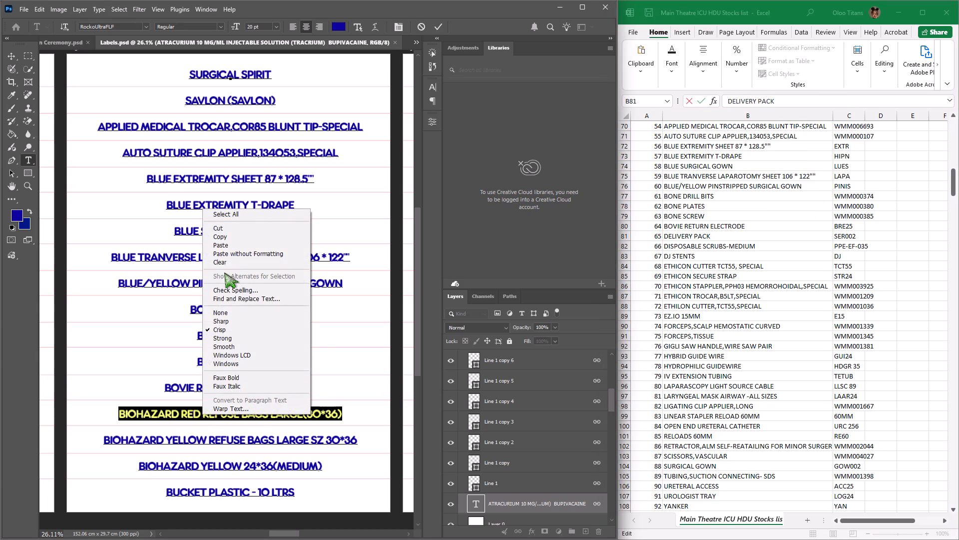
left_click(224, 246)
Copy DISPOSABLE SCRUBS-MEDIUM from the Excel stocks list and paste it over the fifteenth label line on Page Four in Photoshop.
left_click(708, 259)
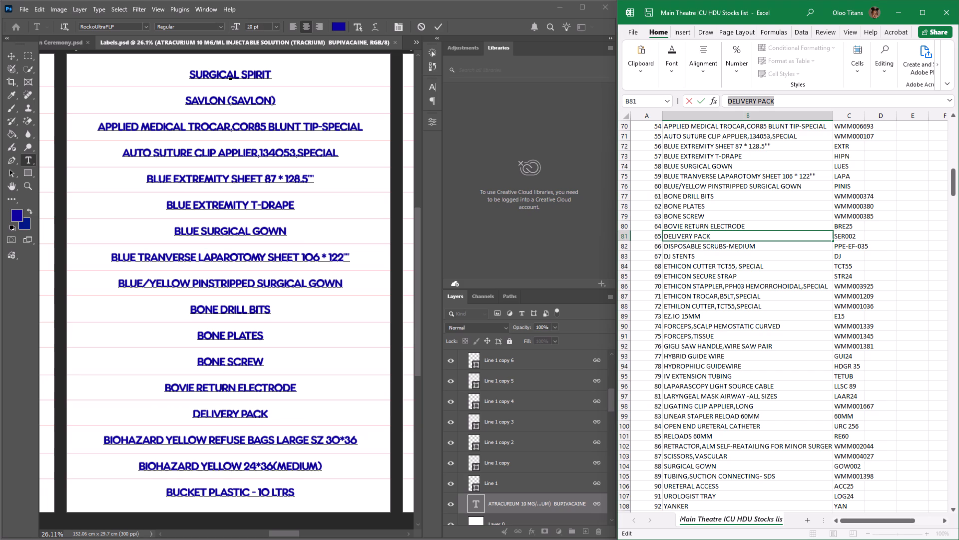
left_click(699, 246)
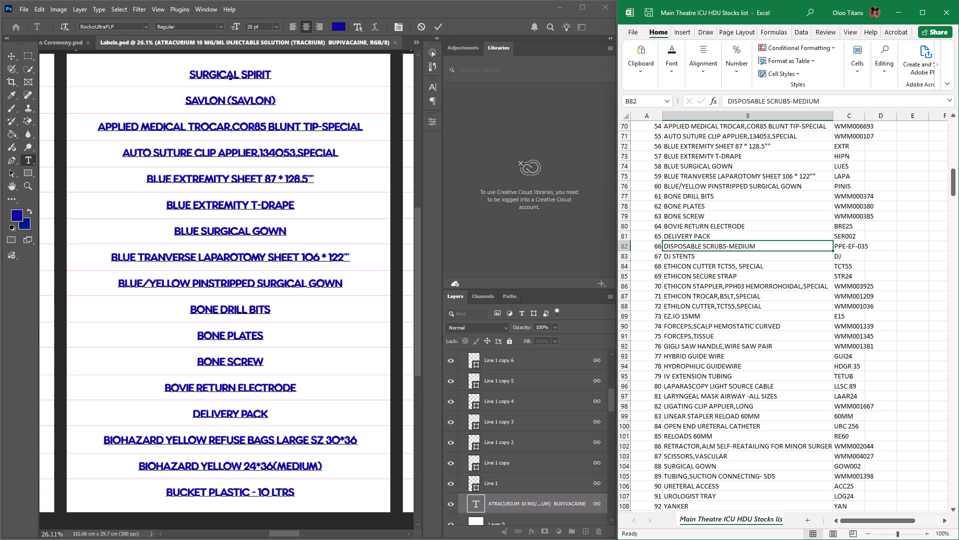
left_click_drag(824, 101, 726, 102)
right_click(744, 102)
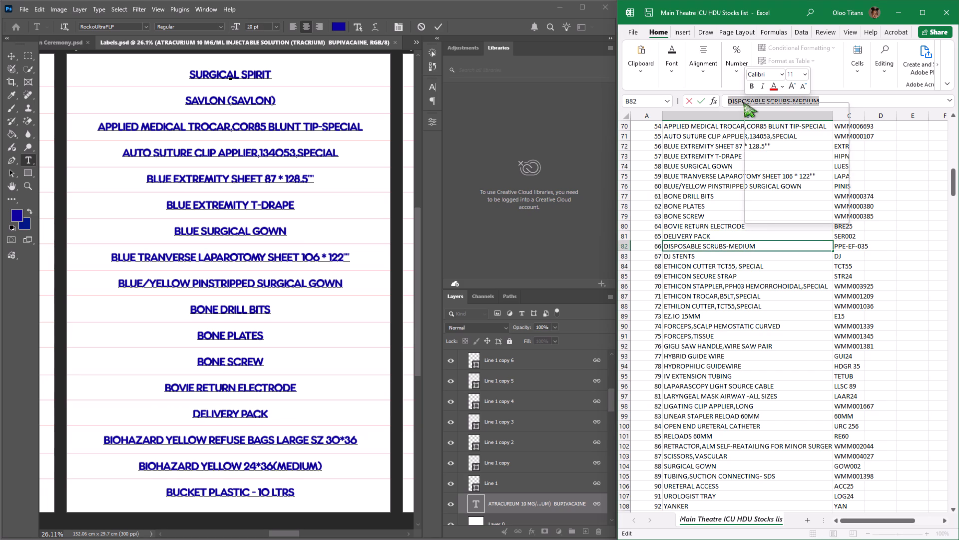
left_click(773, 123)
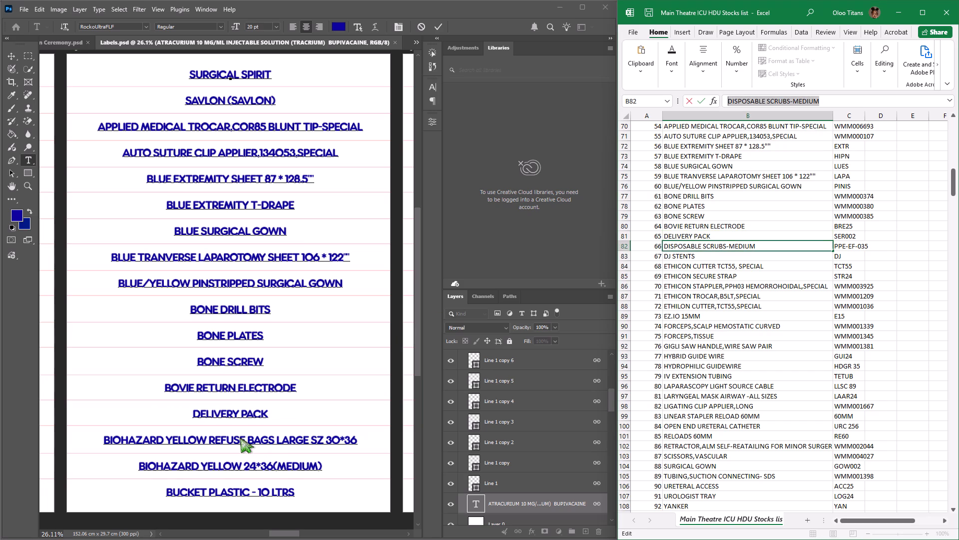
left_click(234, 440)
left_click(246, 444)
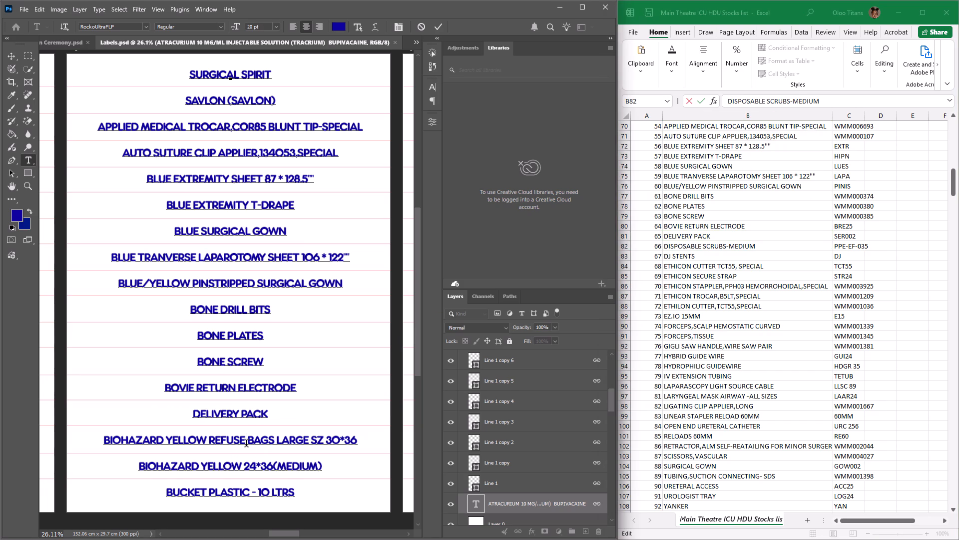
left_click_drag(359, 441, 100, 438)
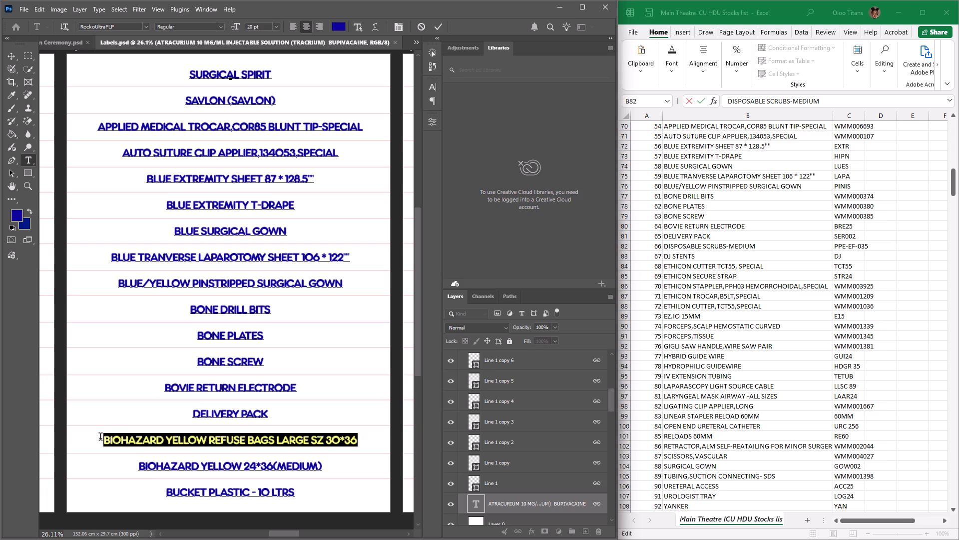
right_click(221, 442)
left_click(280, 274)
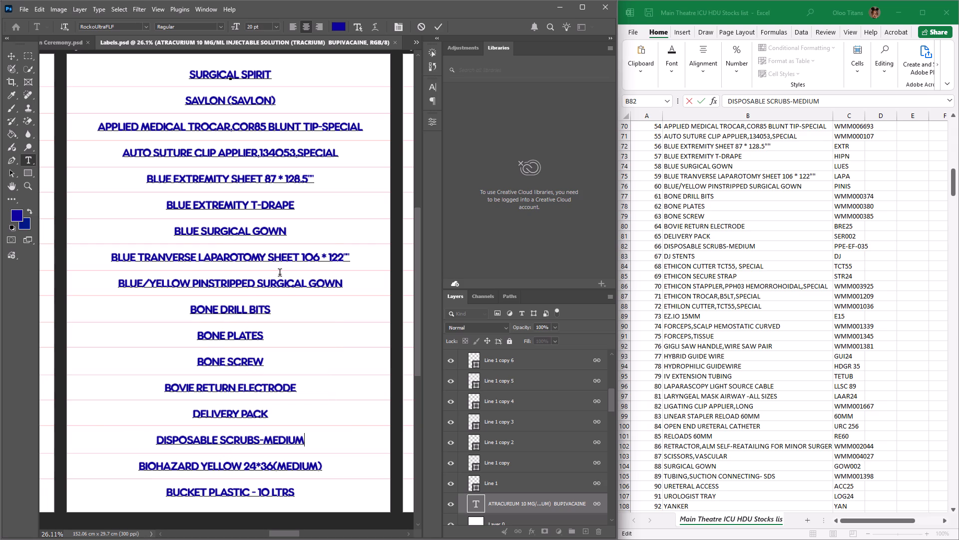
Copy DJ STENTS from the Excel stocks list and paste it over the sixteenth label line on Page Four in Photoshop.
left_click(720, 236)
left_click(723, 259)
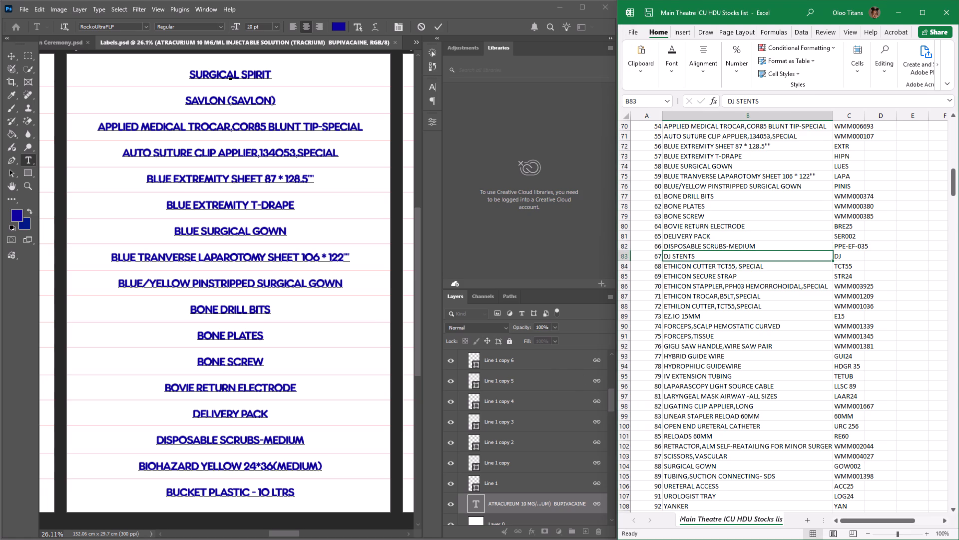
left_click_drag(763, 104, 720, 101)
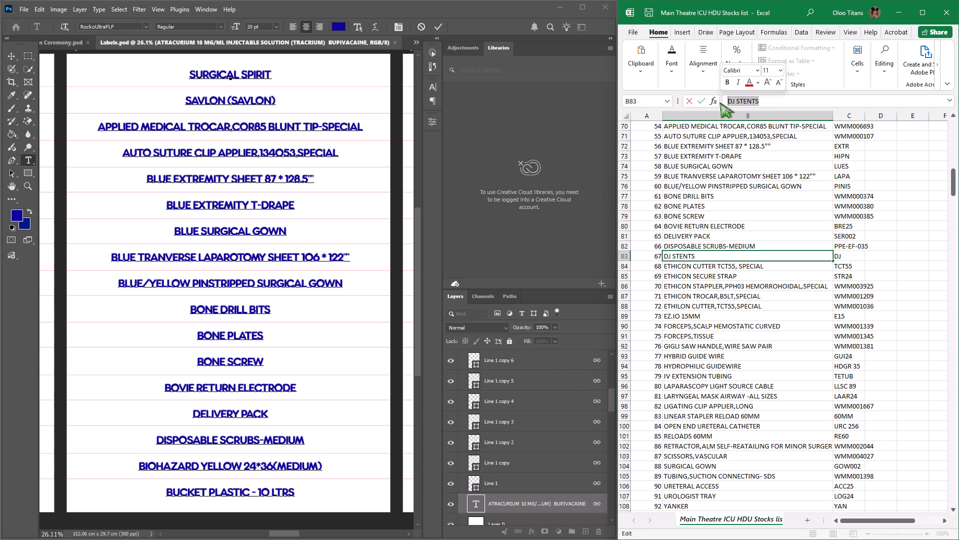
right_click(741, 102)
left_click(758, 128)
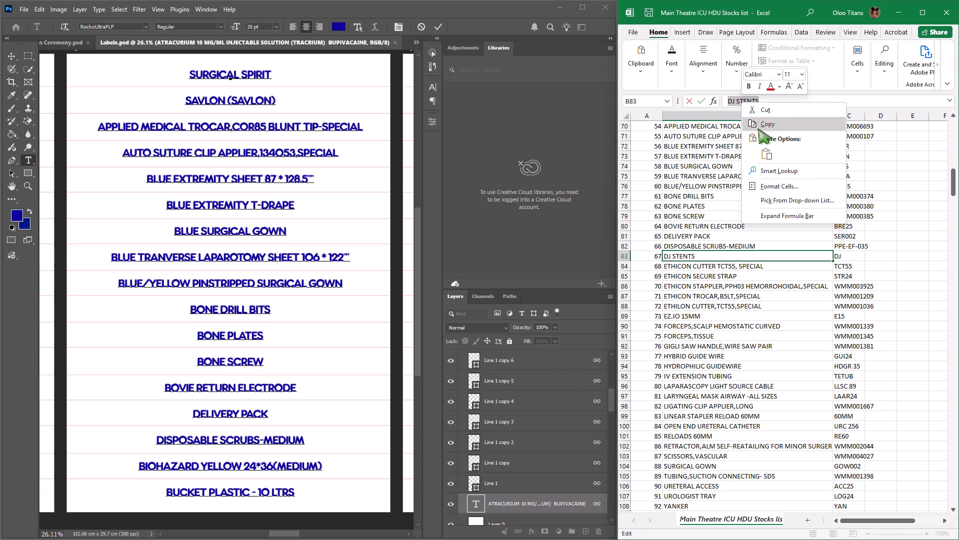
left_click(238, 466)
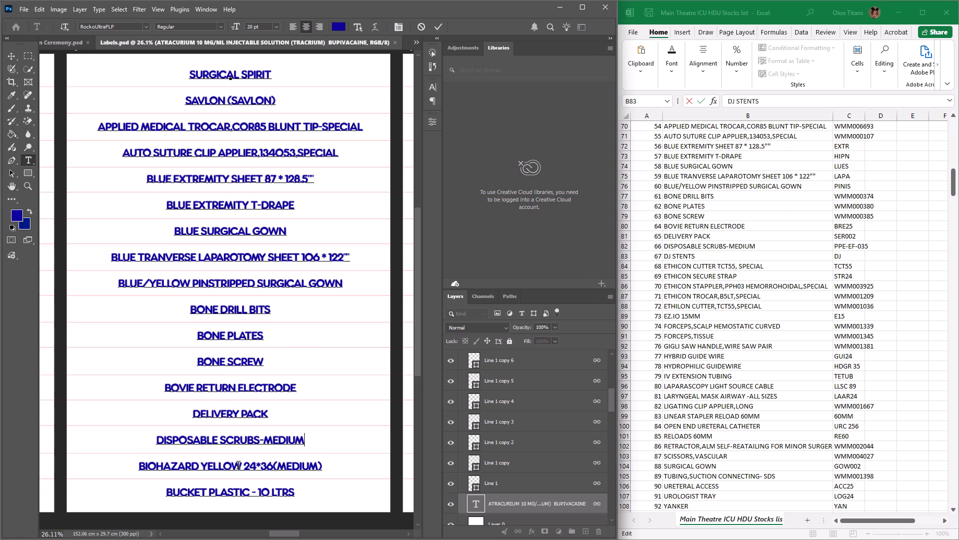
left_click_drag(325, 466, 139, 463)
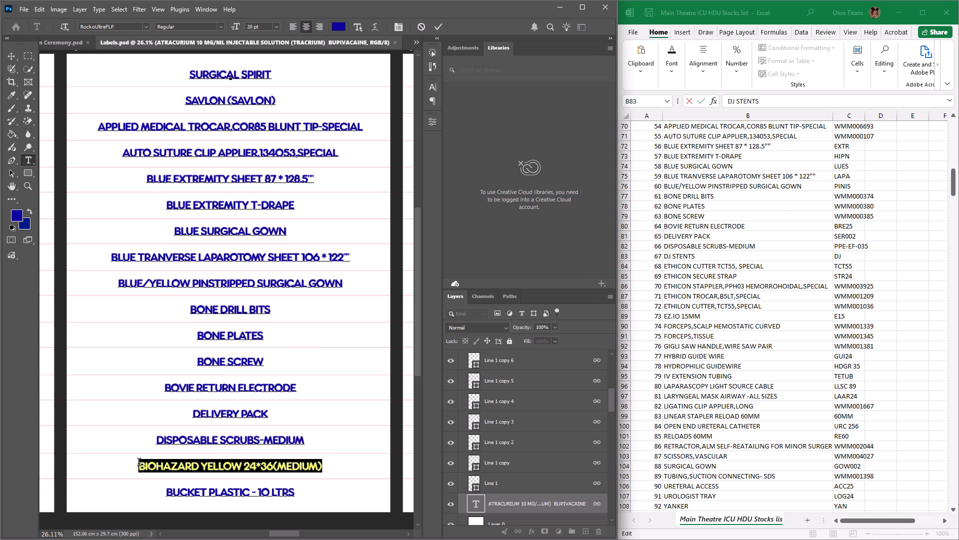
left_click_drag(139, 463, 138, 463)
right_click(219, 466)
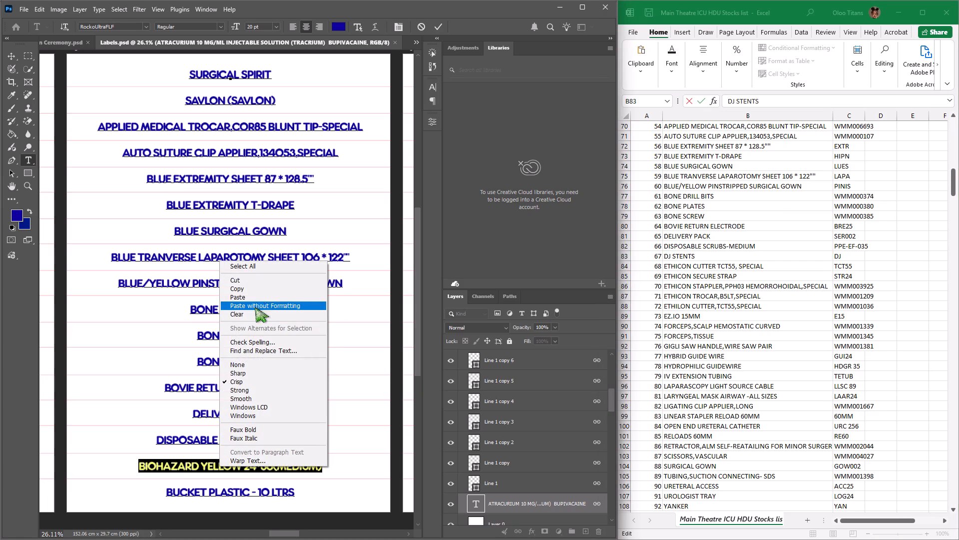
left_click(257, 296)
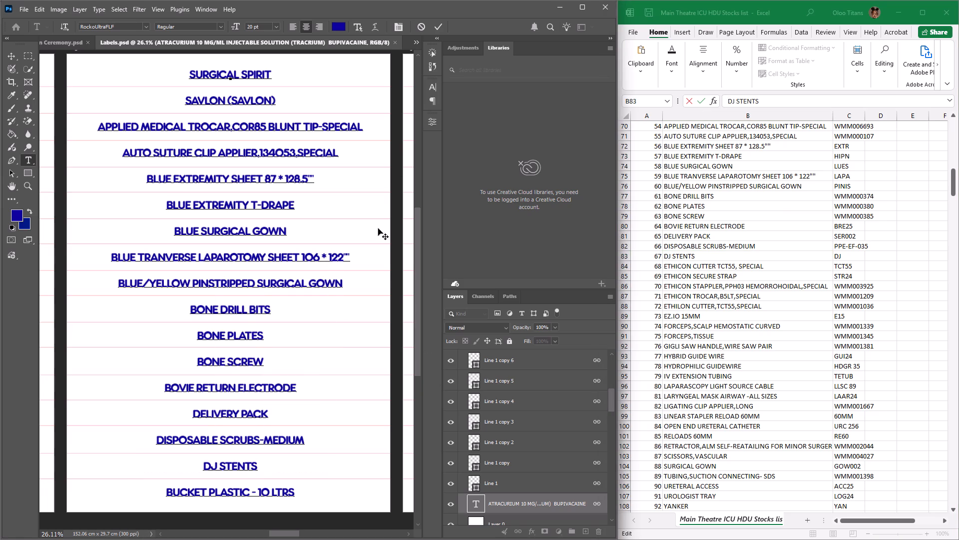
Copy ETHICON CUTTER TCT55, SPECIAL from the Excel stocks list and paste it over the last label line on Page Four in Photoshop.
left_click(721, 200)
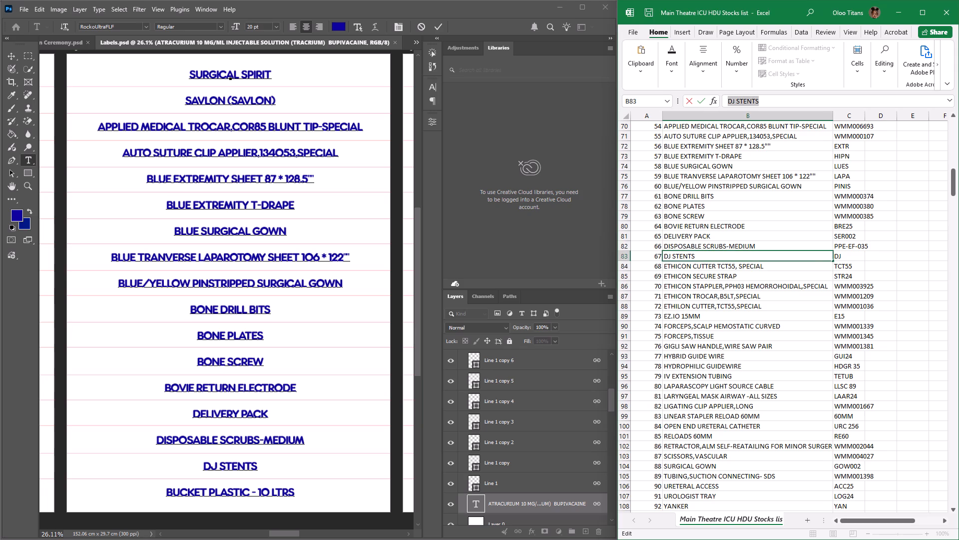
left_click(690, 269)
left_click(769, 267)
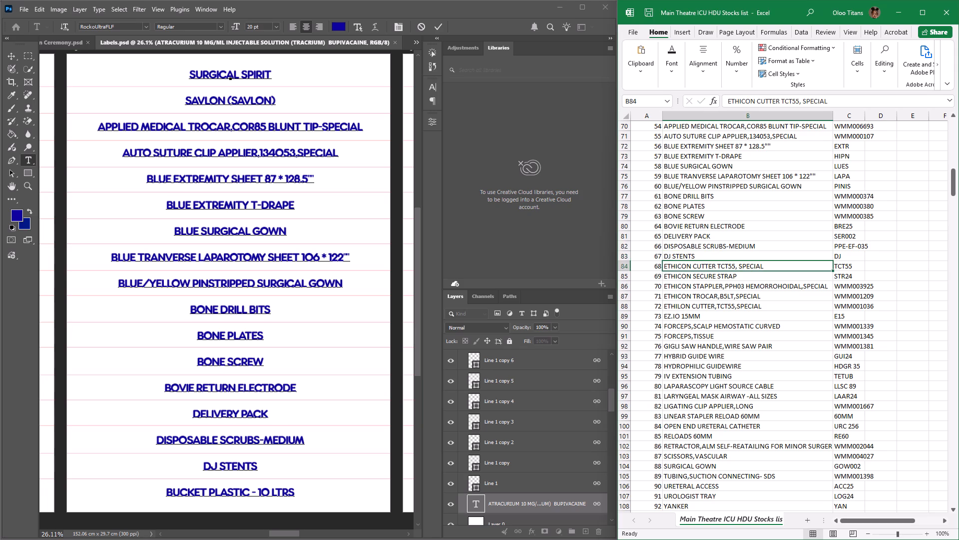
left_click(767, 267)
left_click(767, 268)
left_click_drag(829, 99, 725, 99)
right_click(758, 99)
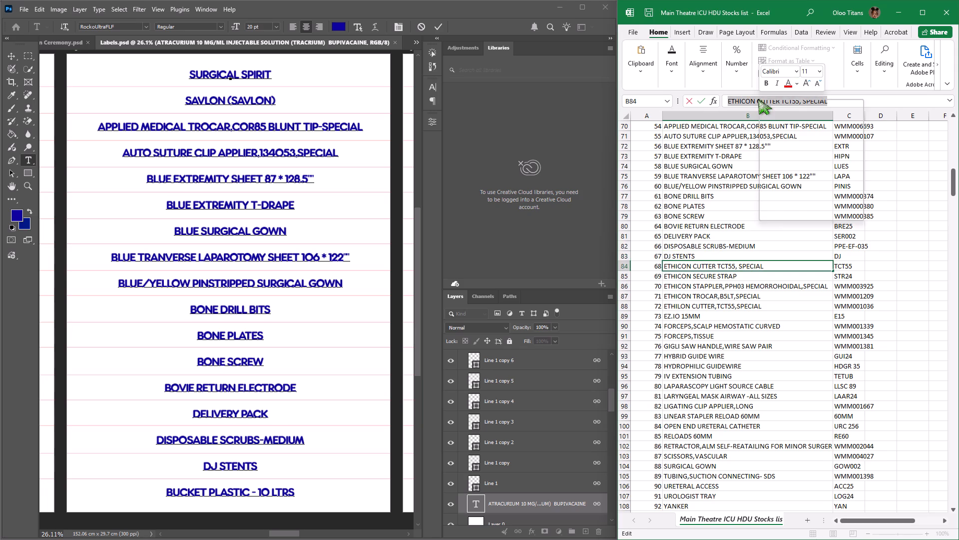
left_click(784, 119)
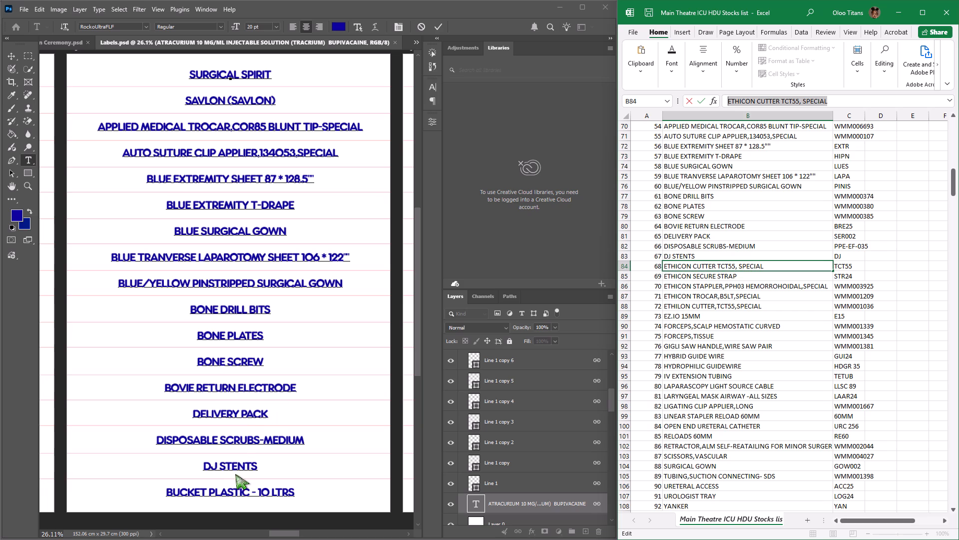
left_click(241, 487)
left_click_drag(295, 495, 143, 502)
right_click(224, 499)
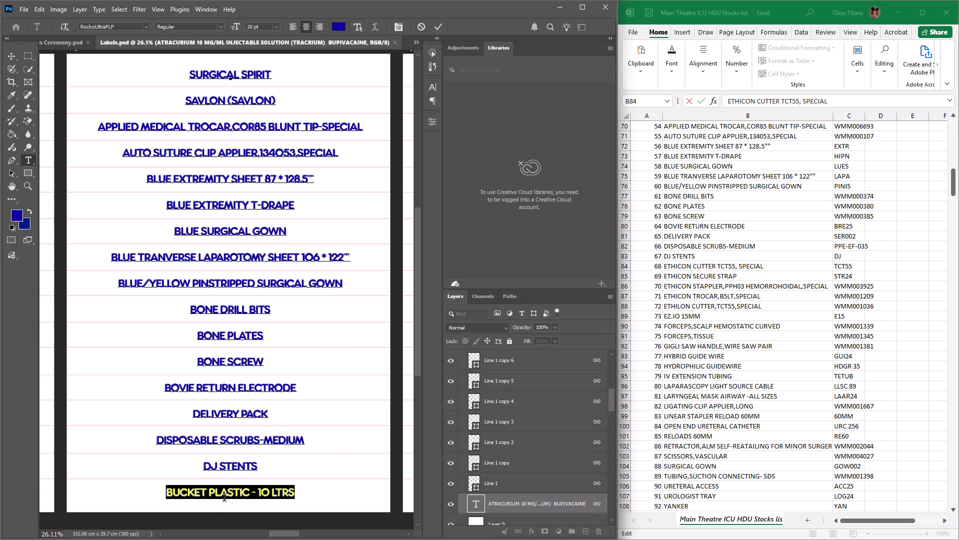
left_click(256, 325)
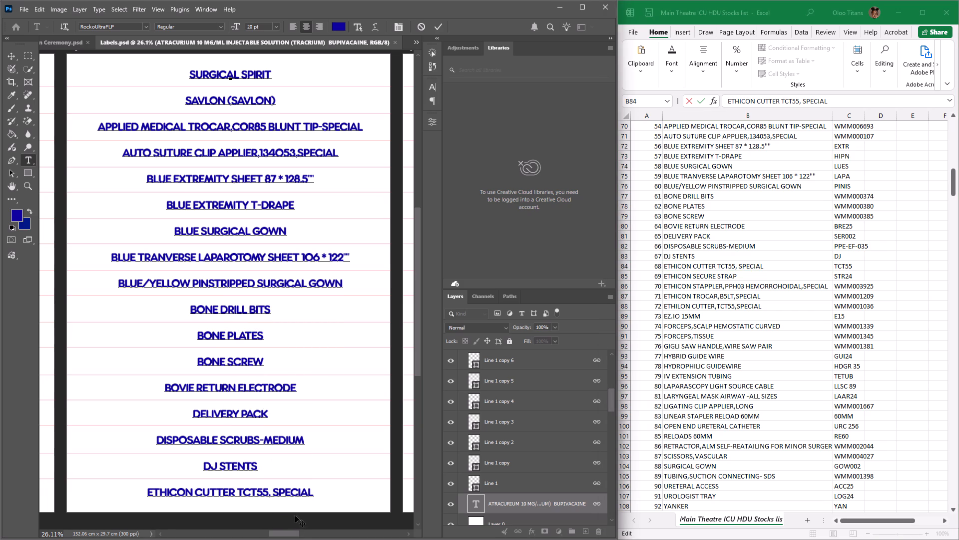
Copy ETHICON SECURE STRAP from the Excel stocks list and paste it over the first label line on the page after Page Four in Photoshop.
left_click_drag(289, 535, 316, 536)
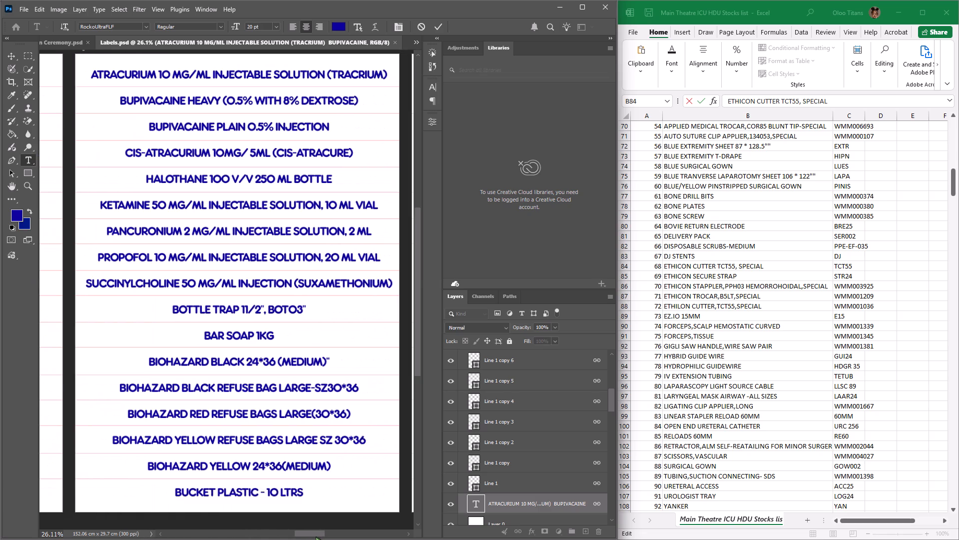
left_click_drag(316, 536, 317, 535)
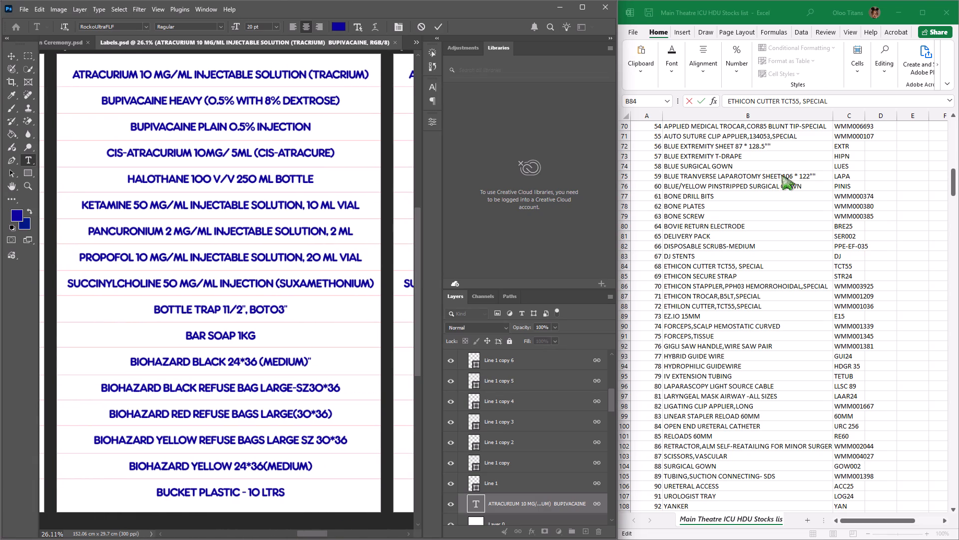
left_click(733, 184)
scroll(705, 267, "down", 3)
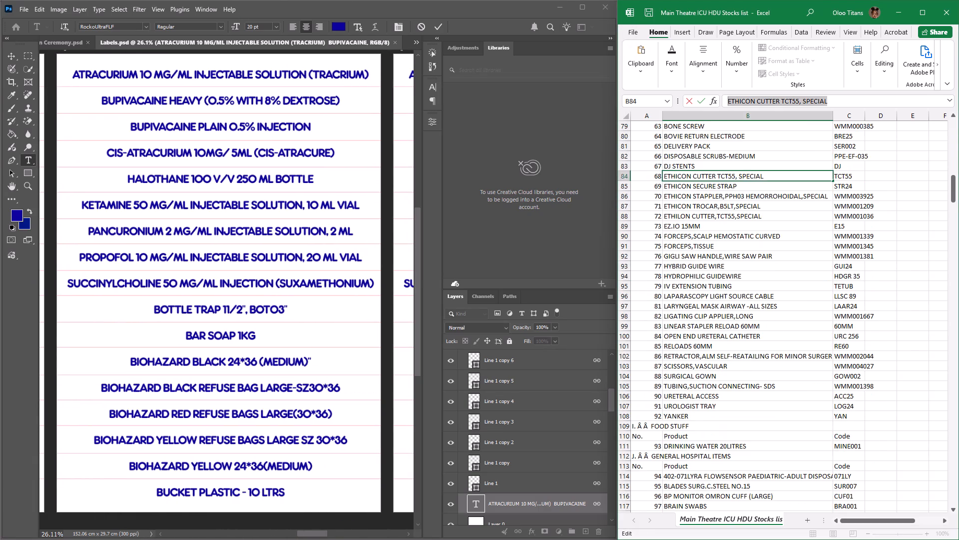
scroll(705, 267, "down", 2)
left_click(722, 130)
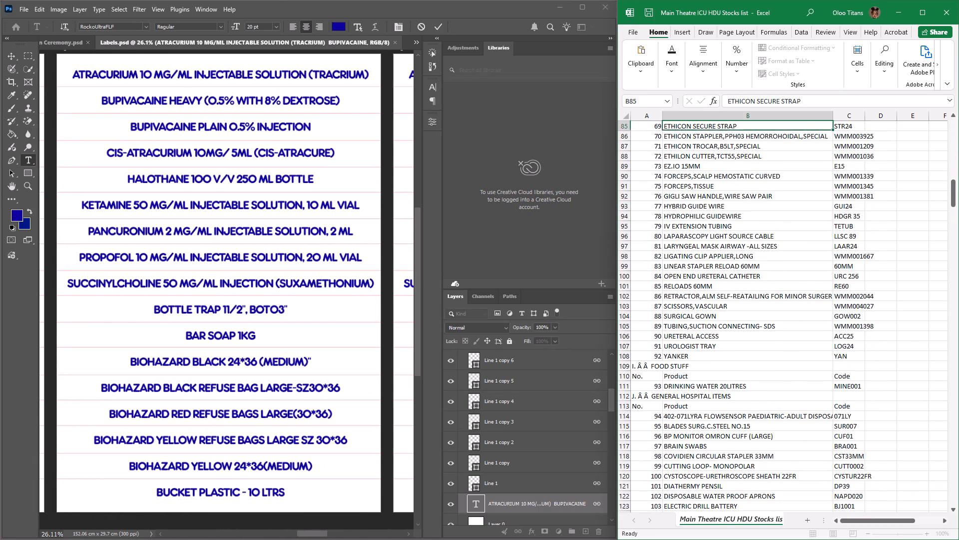
left_click_drag(806, 99, 728, 98)
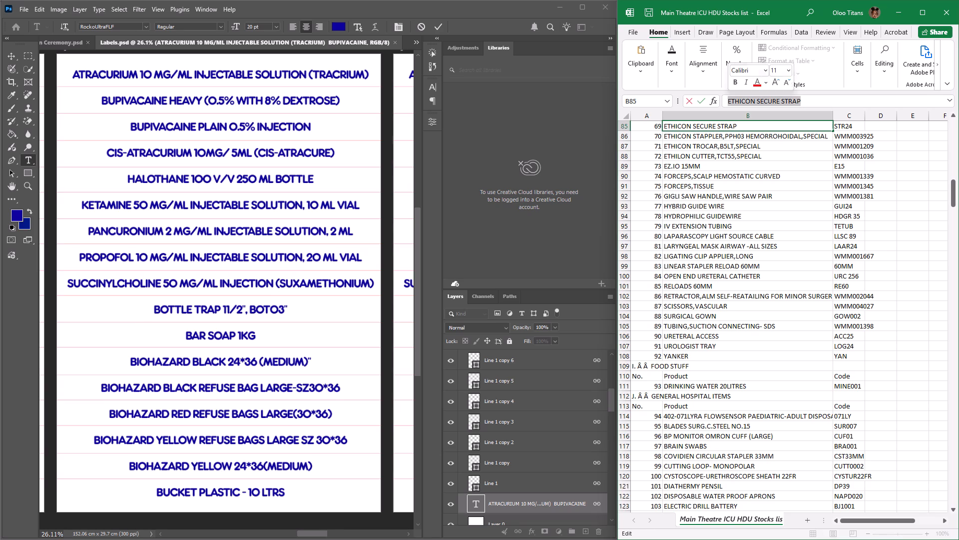
right_click(763, 101)
left_click(782, 123)
left_click(235, 72)
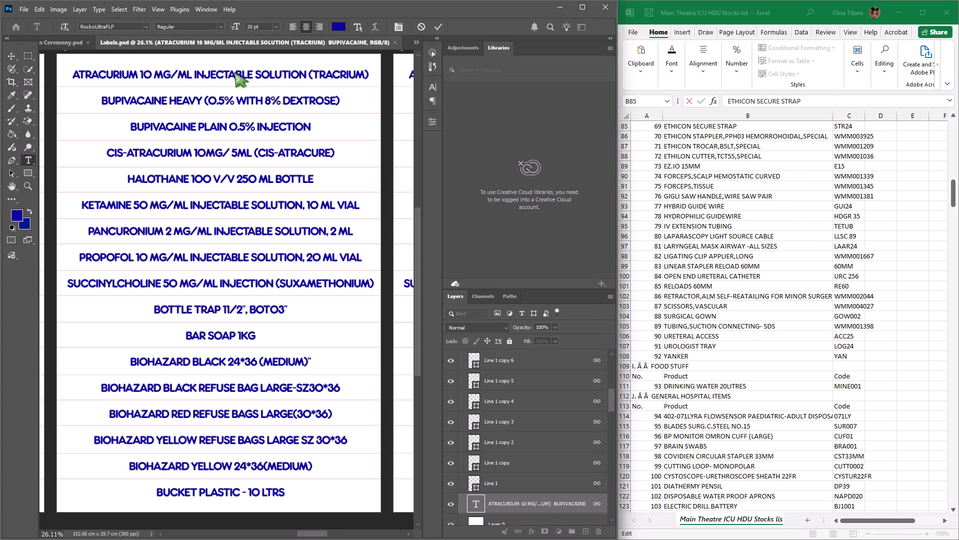
left_click(244, 74)
left_click(26, 158)
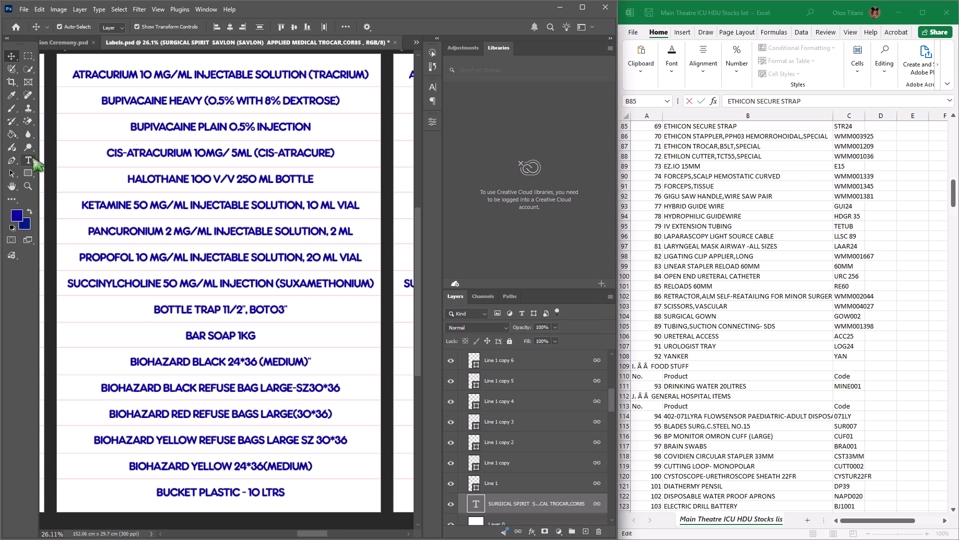
left_click(250, 78)
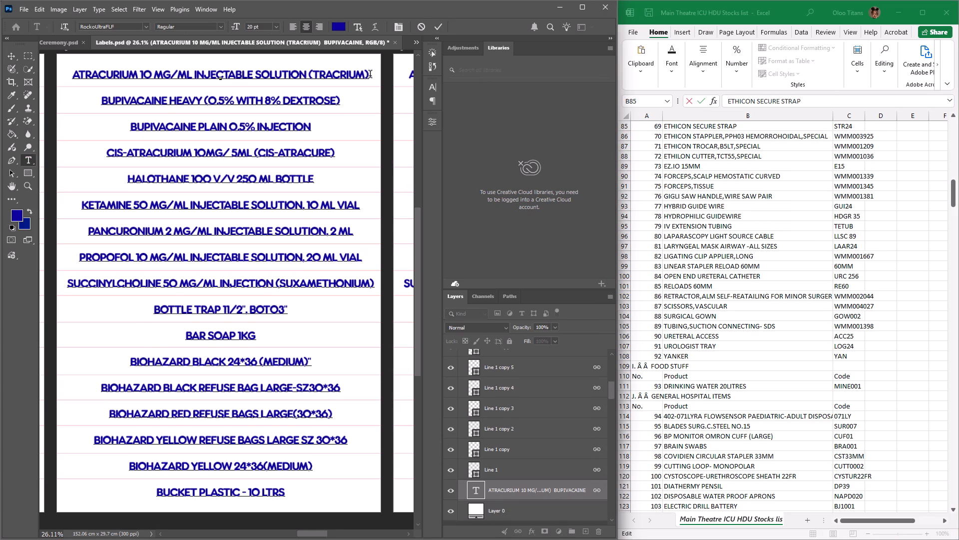
left_click_drag(369, 75, 72, 77)
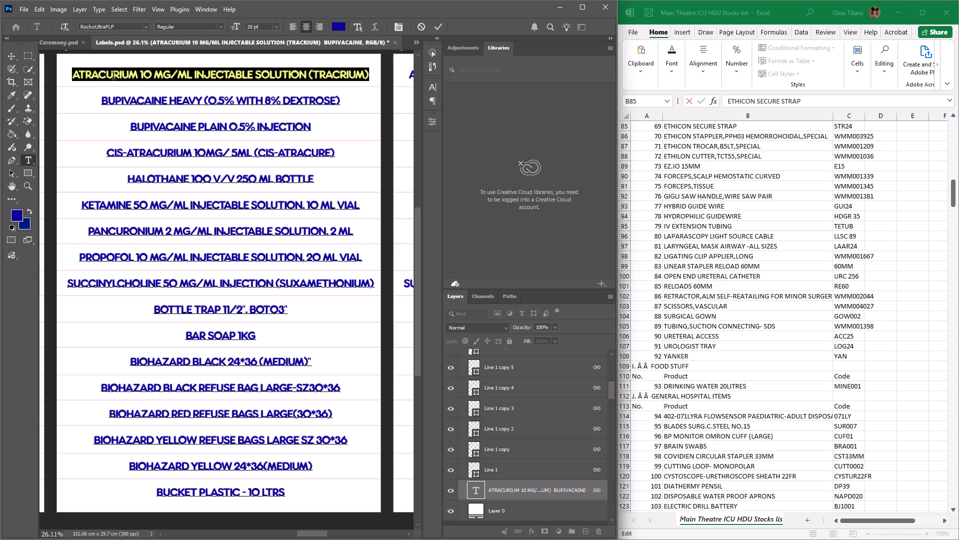
right_click(230, 74)
left_click(257, 110)
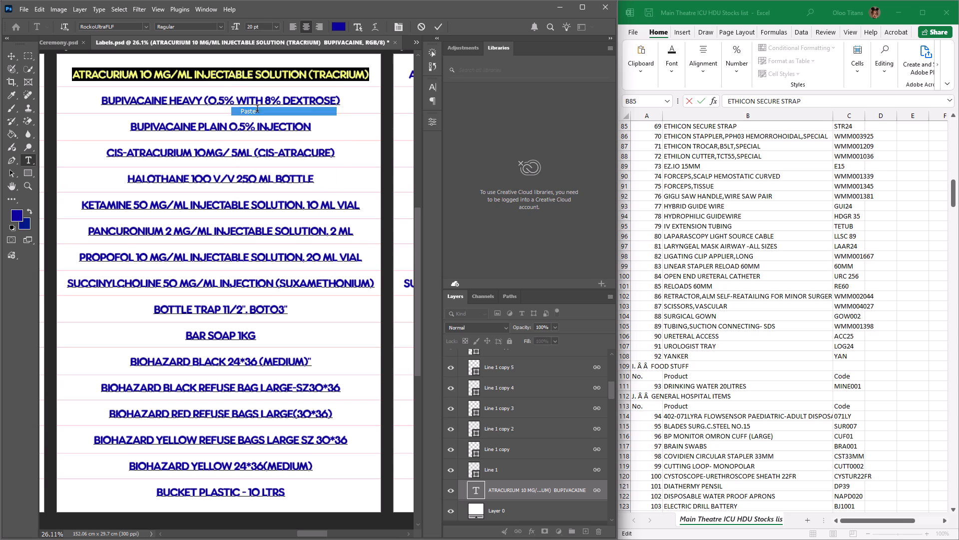
Copy ETHICON STAPPLER,PPH03 HEMORROHOIDAL,SPECIAL from the Excel stocks list and paste it over the second label line on the current page in Photoshop.
left_click(710, 148)
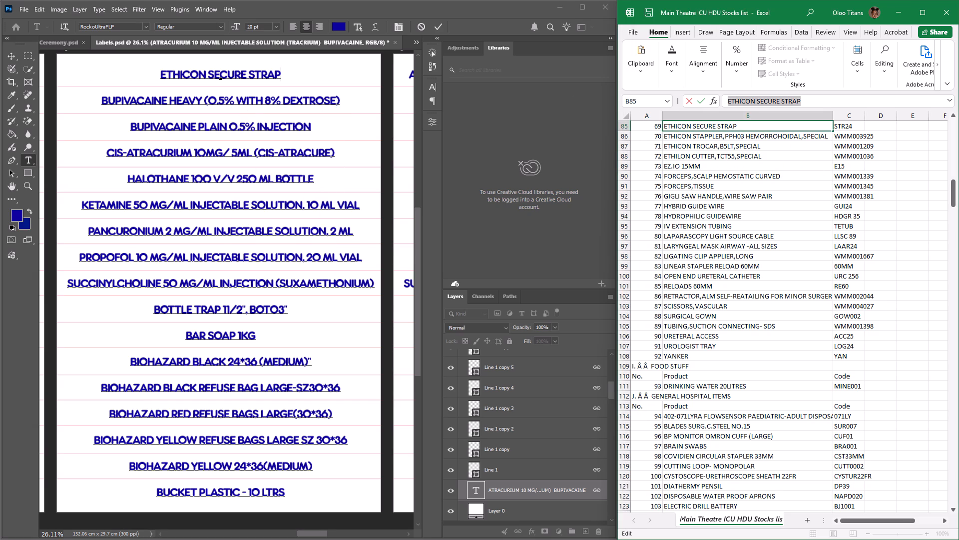
left_click(693, 135)
left_click_drag(903, 100, 884, 98)
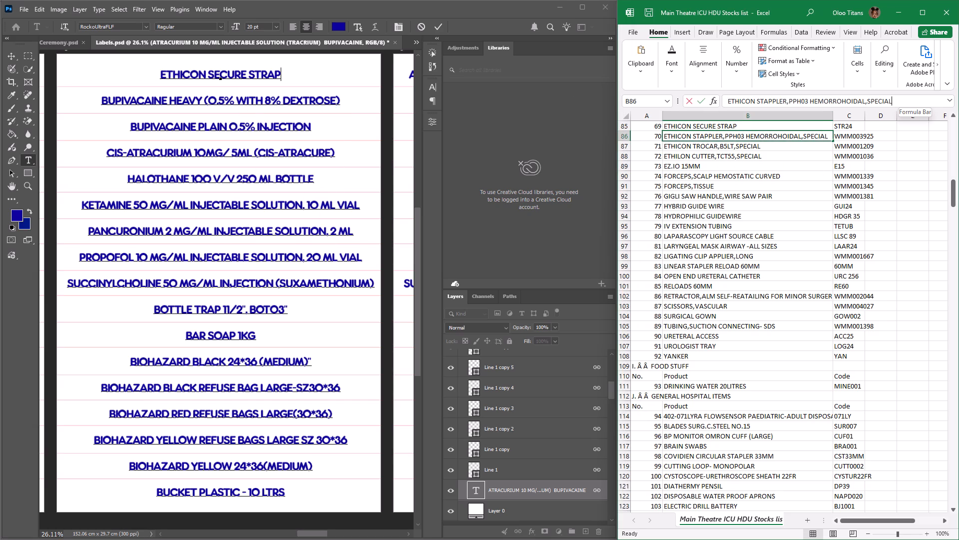
left_click_drag(884, 98, 728, 96)
right_click(745, 105)
left_click(769, 124)
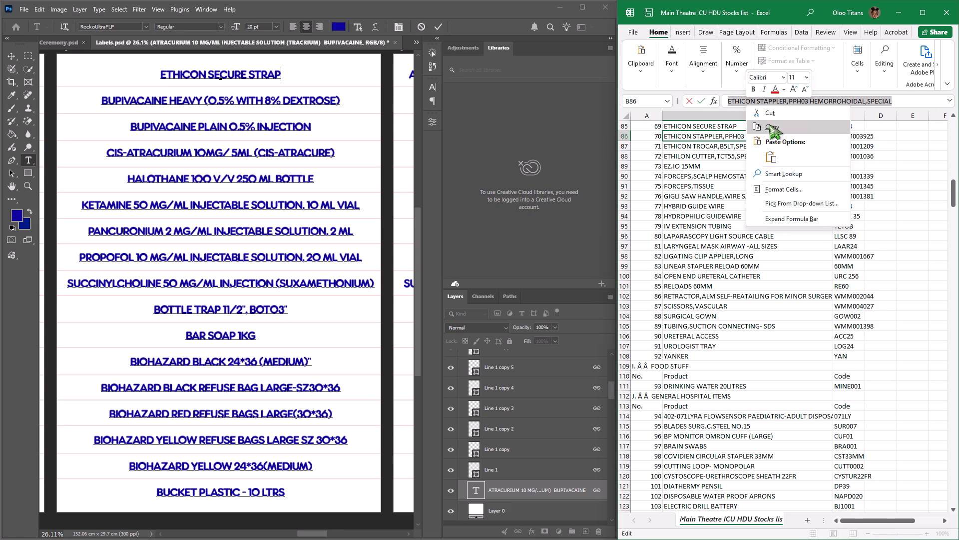
left_click(274, 104)
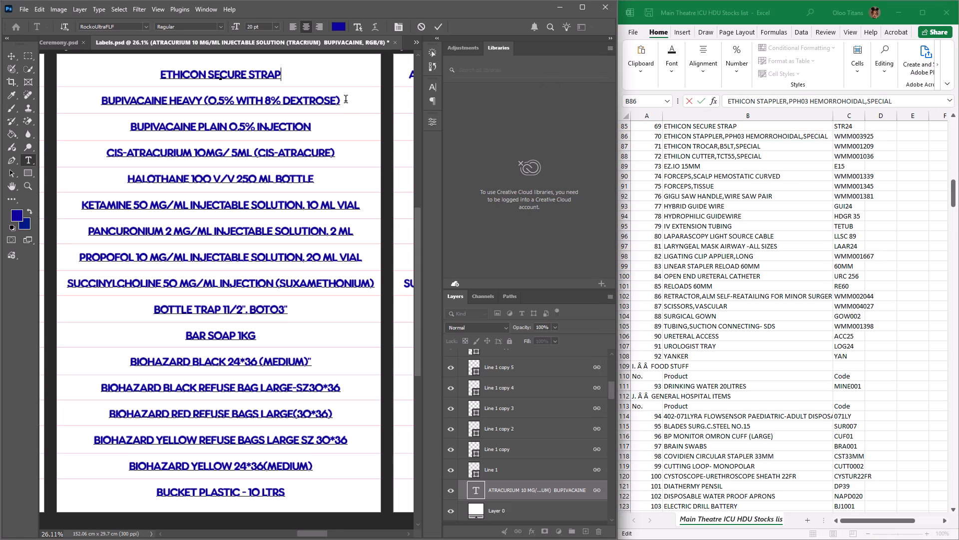
left_click_drag(344, 100, 102, 102)
right_click(234, 104)
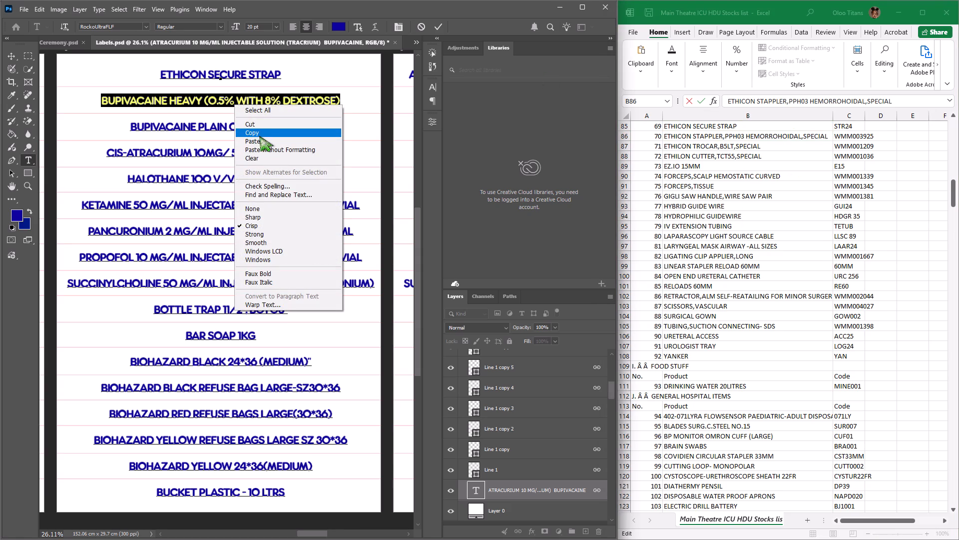
left_click(262, 139)
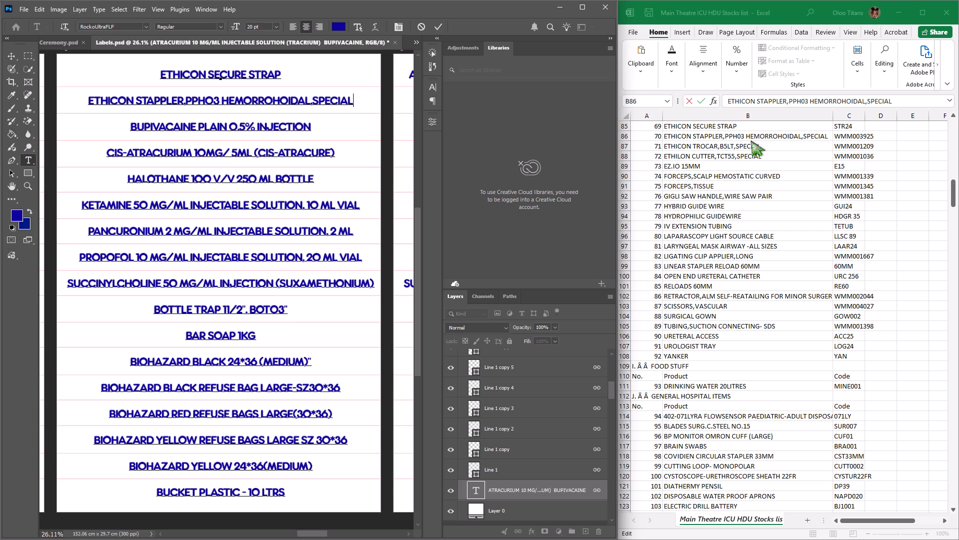
Copy ETHICON TROCAR,B5LT,SPECIAL from the Excel stocks list and paste it over the third label line on the same page in Photoshop.
left_click(751, 140)
left_click(730, 146)
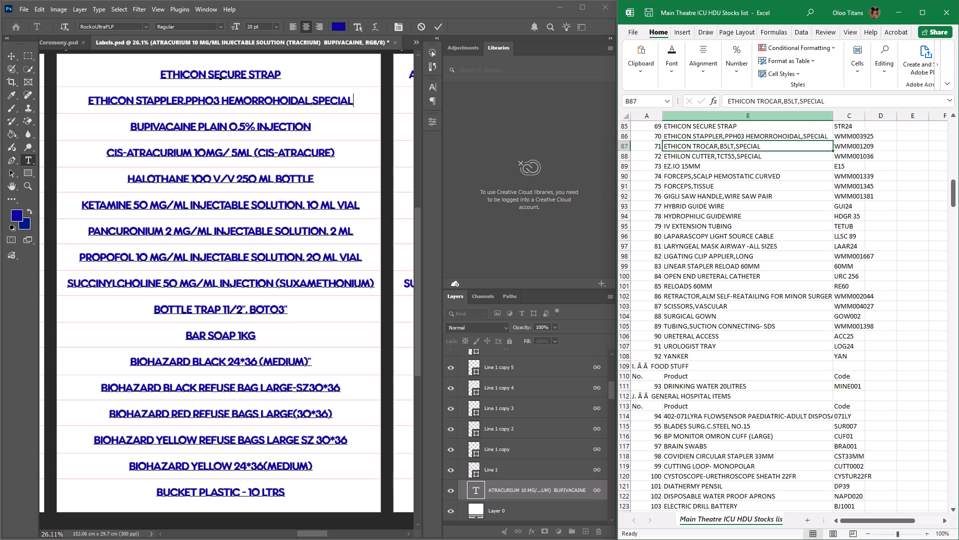
left_click_drag(828, 102, 722, 101)
right_click(746, 103)
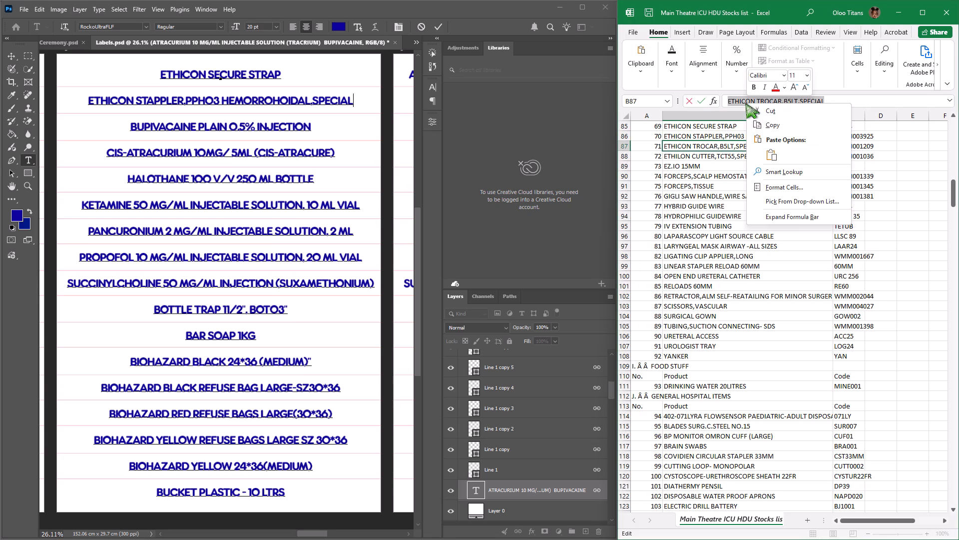
left_click(768, 123)
left_click(295, 126)
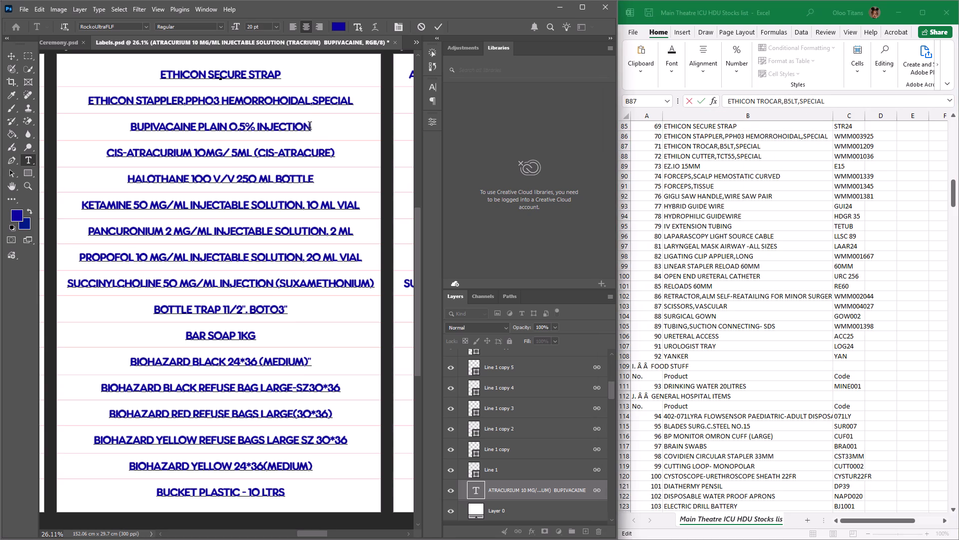
left_click_drag(312, 128, 129, 130)
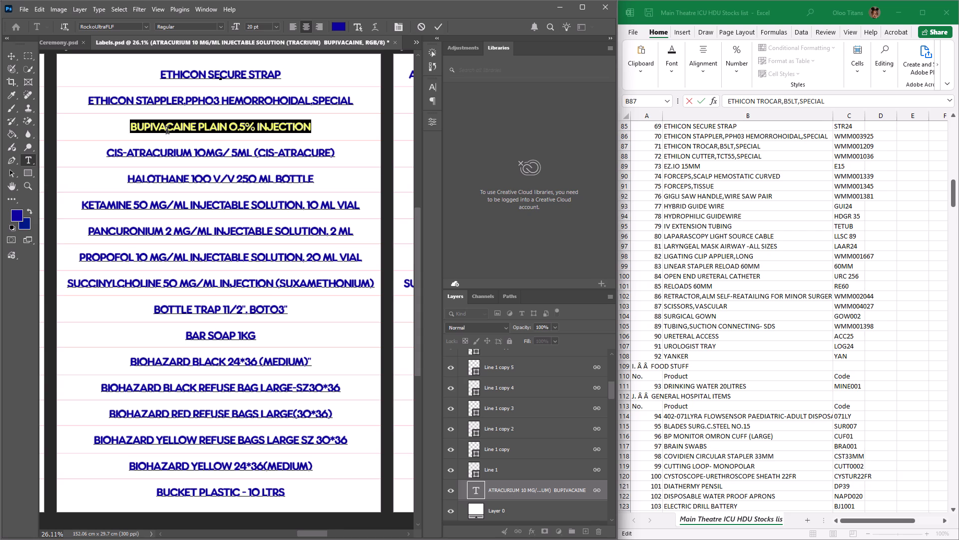
right_click(173, 131)
left_click(219, 164)
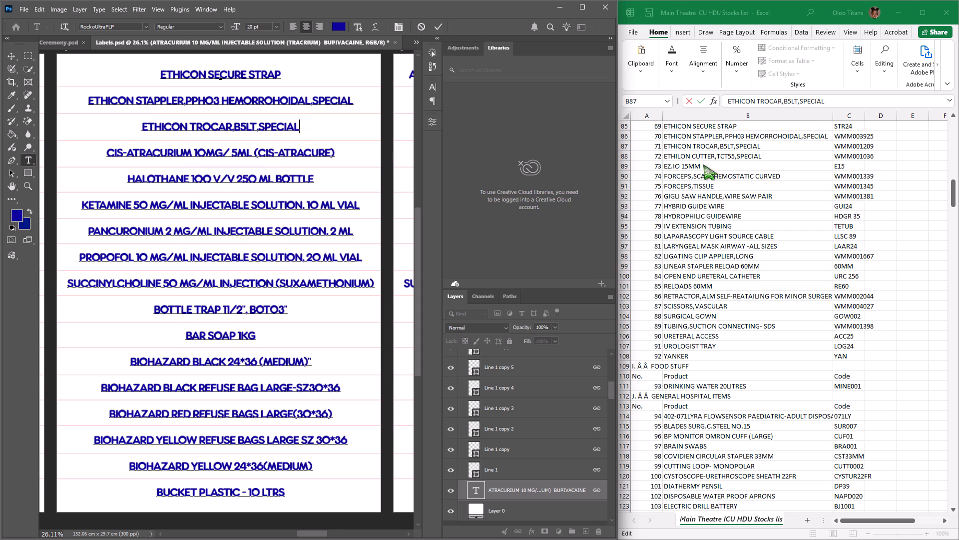
Copy ETHILON CUTTER,TCT55,SPECIAL from the Excel stocks list and paste it over the fourth label line on the same page in Photoshop.
left_click(718, 148)
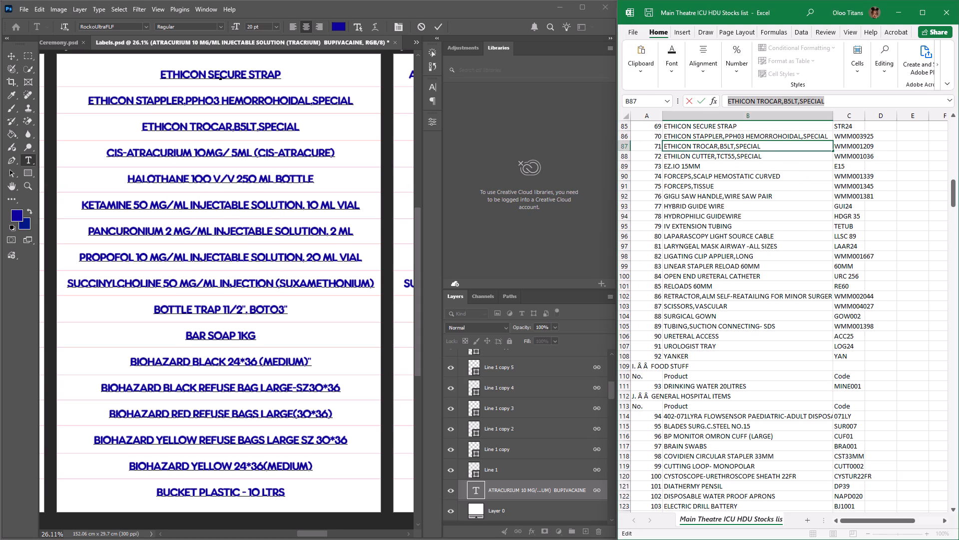
left_click(746, 159)
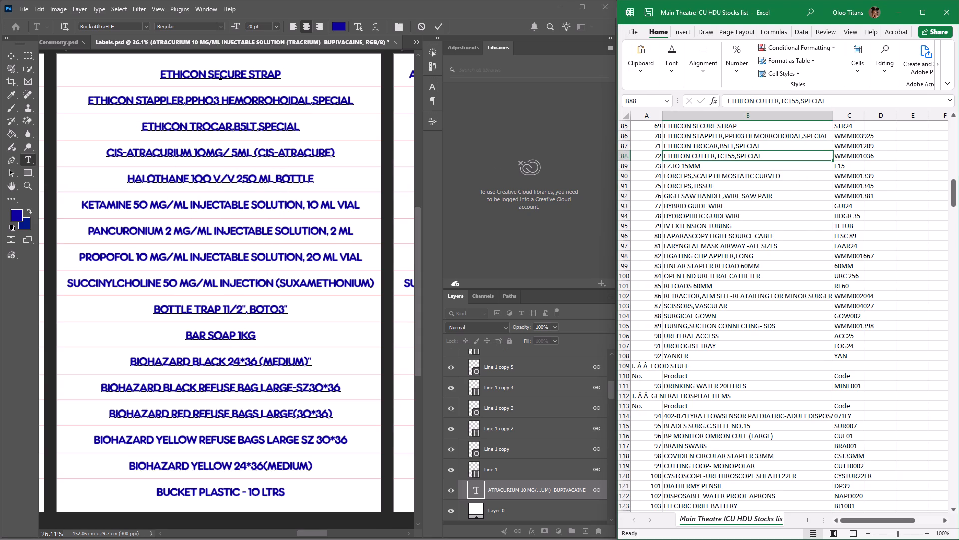
left_click_drag(834, 98, 722, 96)
right_click(747, 101)
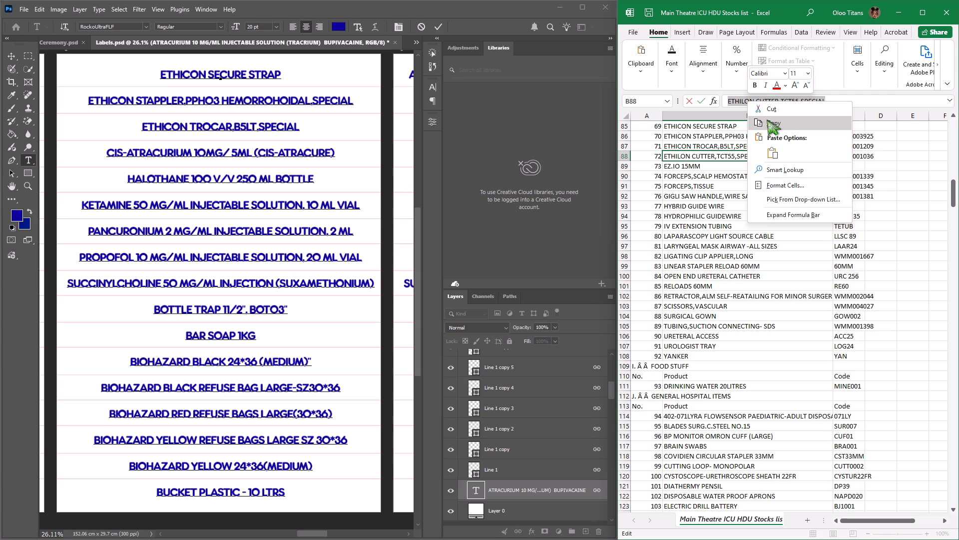
left_click(768, 120)
left_click(229, 176)
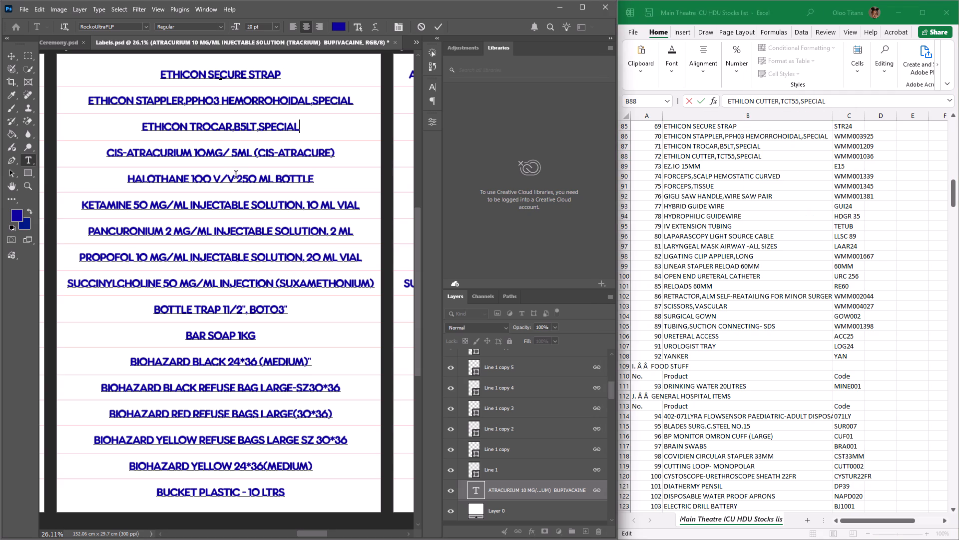
left_click_drag(335, 153, 84, 158)
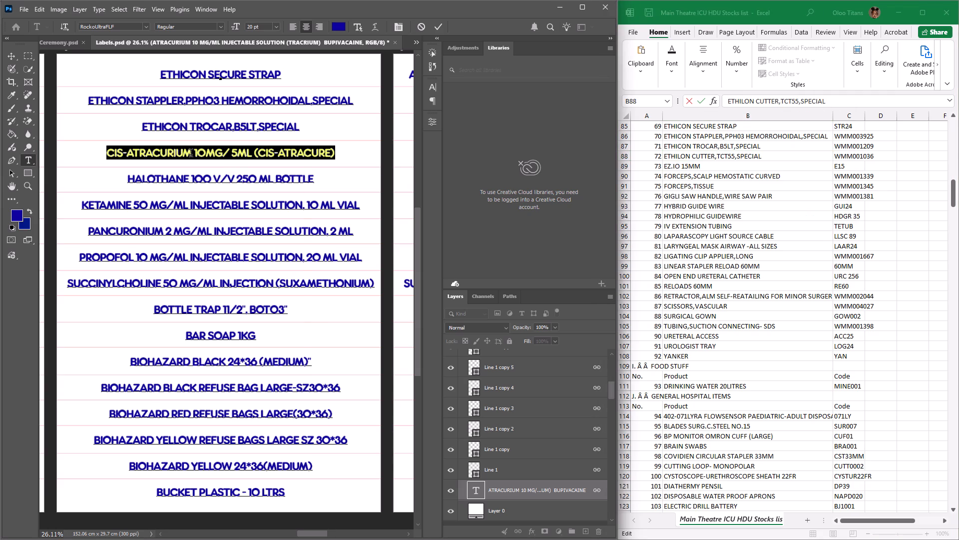
right_click(193, 153)
left_click(234, 191)
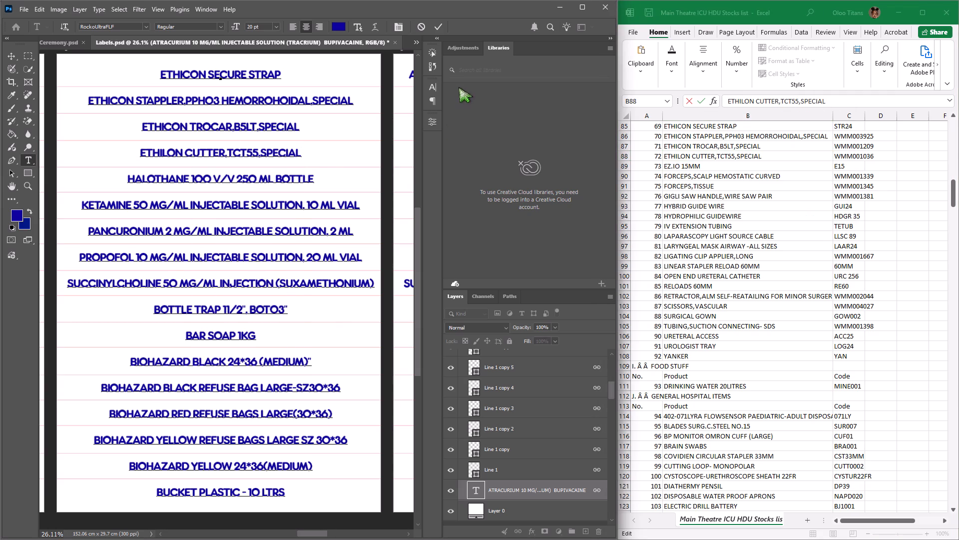
Copy EZ.IO 15MM from the Excel stocks list and paste it over the fifth label line on the same page in Photoshop.
left_click(743, 158)
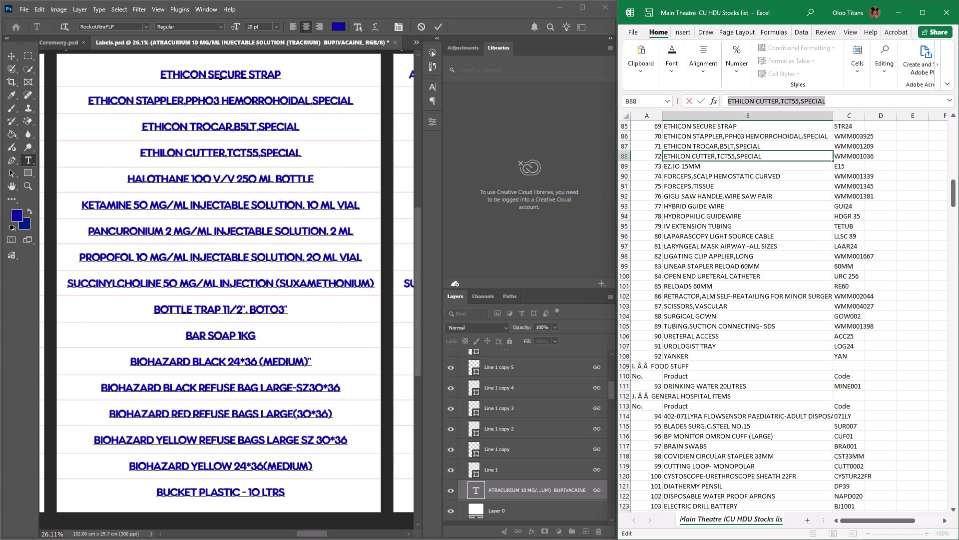
left_click(700, 167)
left_click_drag(767, 101, 712, 101)
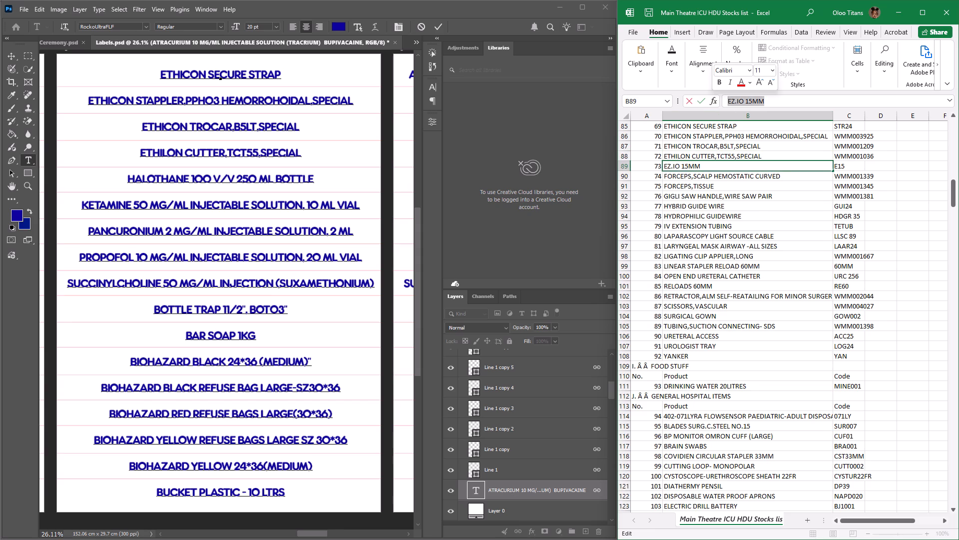
right_click(737, 101)
left_click(761, 123)
left_click(242, 171)
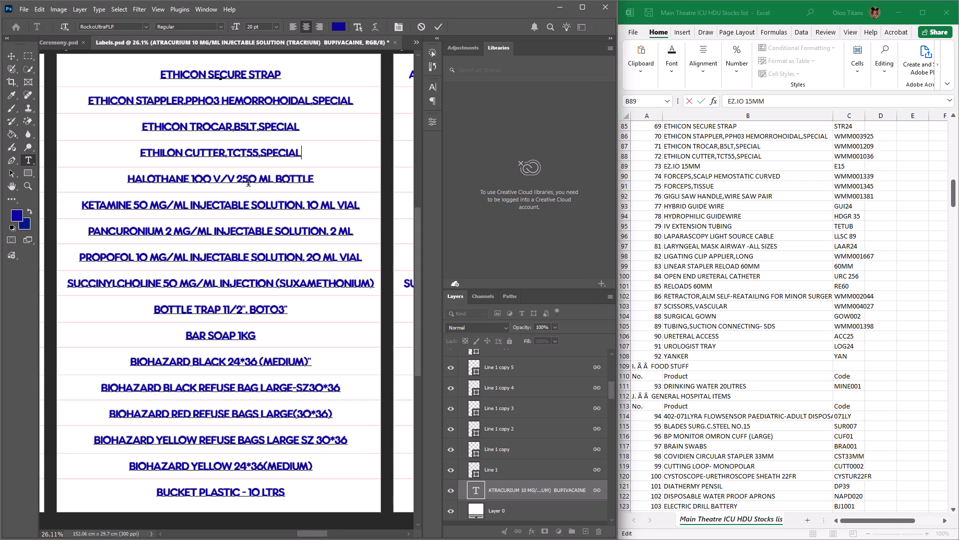
left_click(254, 184)
left_click_drag(318, 181, 119, 190)
left_click_drag(119, 190, 125, 184)
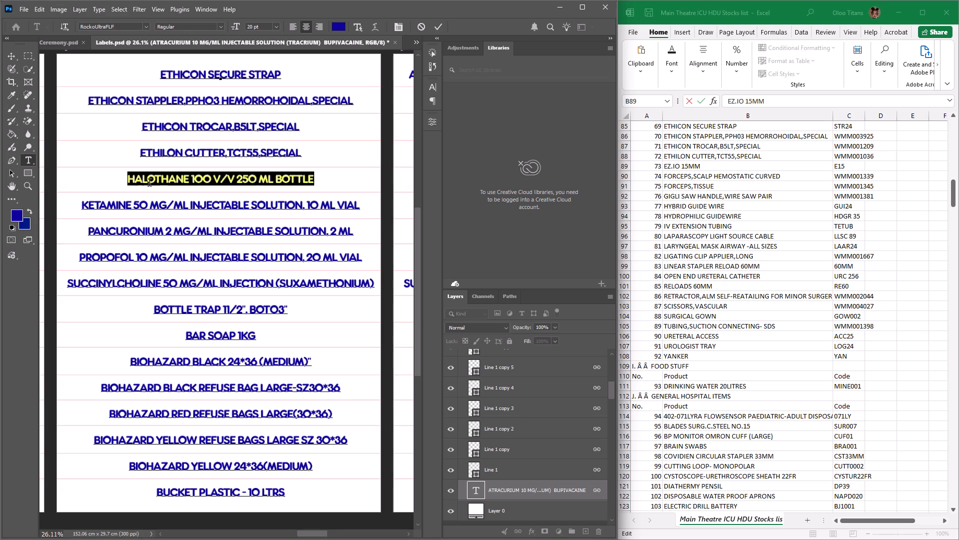
right_click(185, 180)
left_click(217, 215)
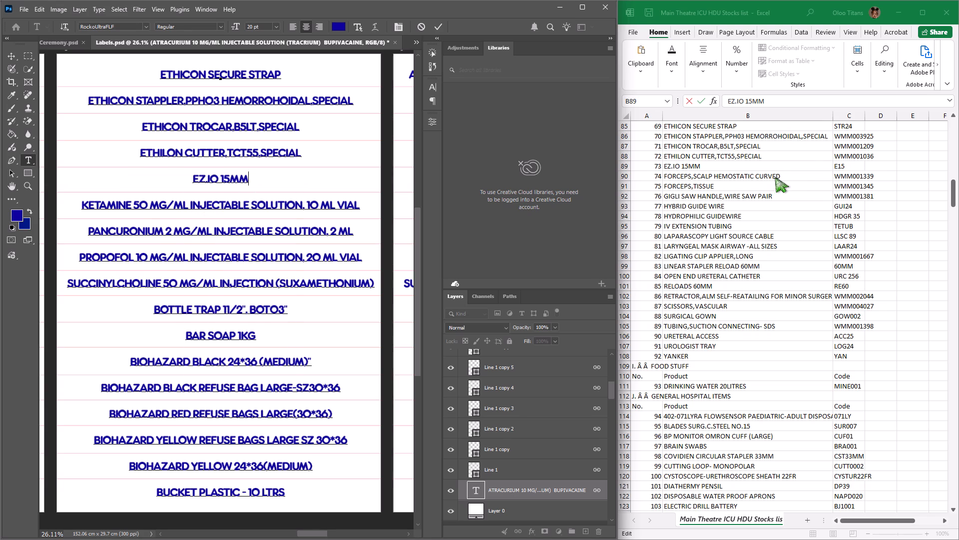
Copy FORCEPS,SCALP HEMOSTATIC CURVED from the Excel stocks list and paste it over the sixth label line on the same page in Photoshop.
left_click(732, 174)
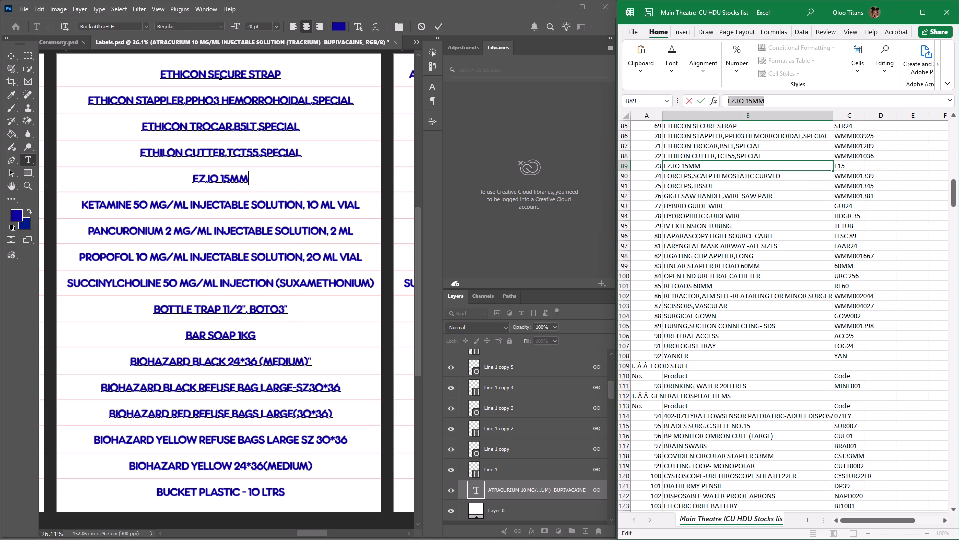
left_click(734, 178)
left_click_drag(847, 99, 686, 99)
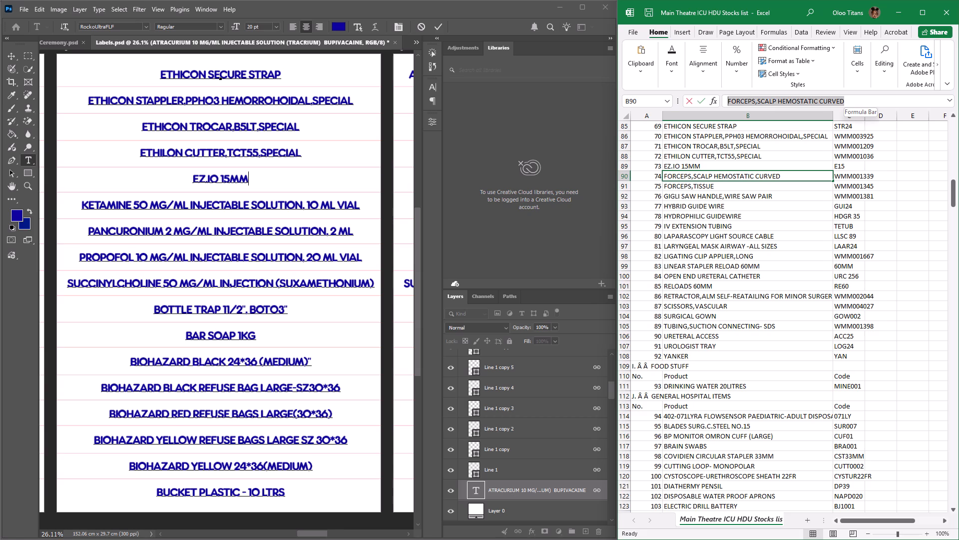
left_click_drag(686, 99, 686, 99)
right_click(753, 98)
left_click(781, 120)
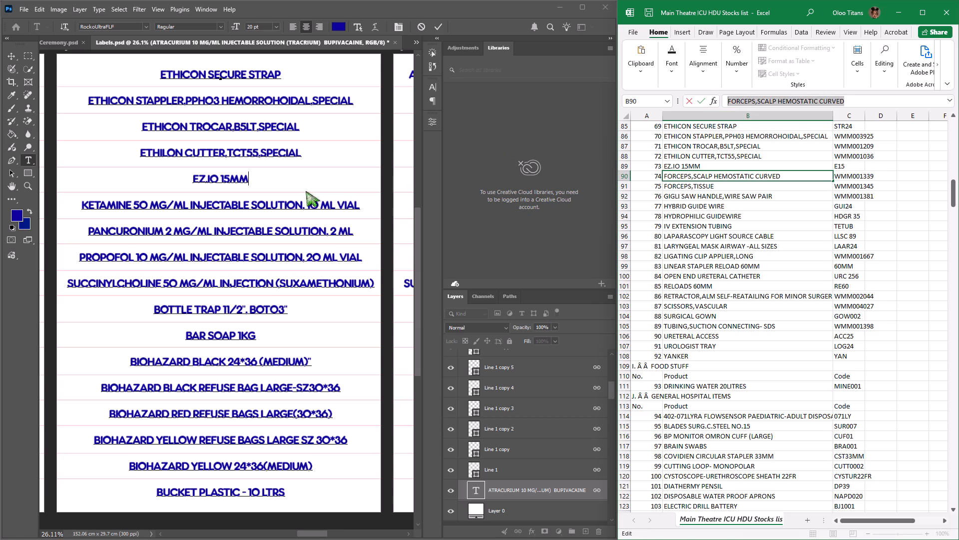
scroll(302, 193, "down", 3)
scroll(293, 189, "up", 2)
left_click(307, 200)
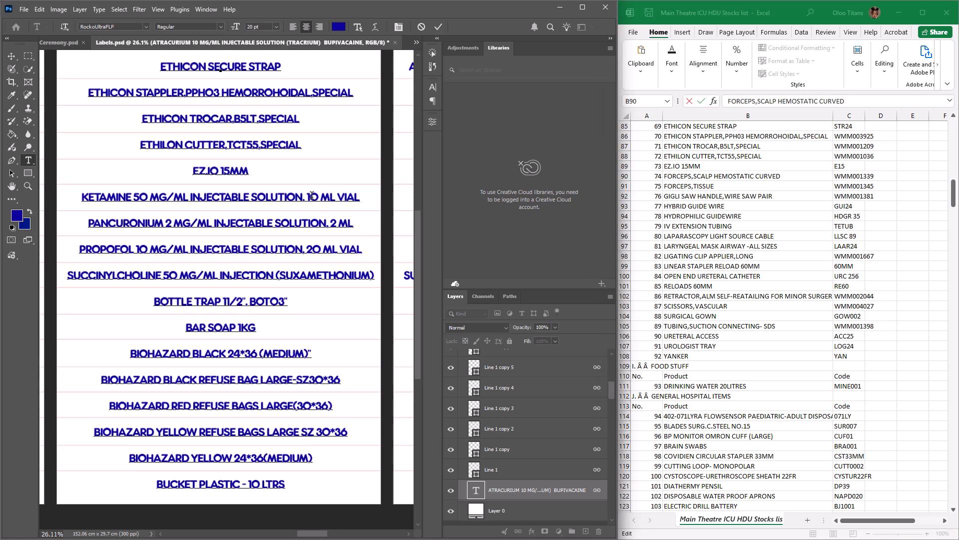
left_click(312, 197)
left_click_drag(360, 195, 51, 204)
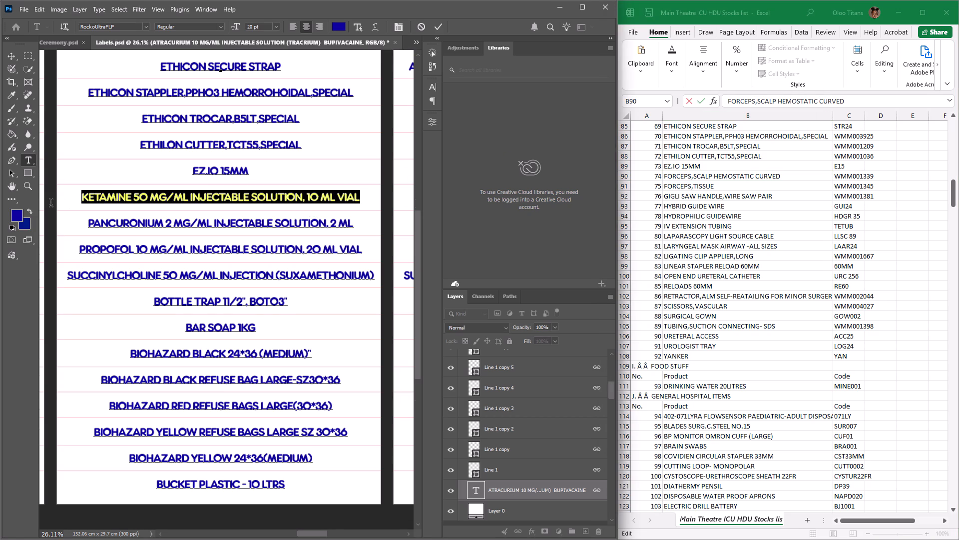
left_click_drag(51, 204, 51, 204)
right_click(216, 199)
left_click(245, 234)
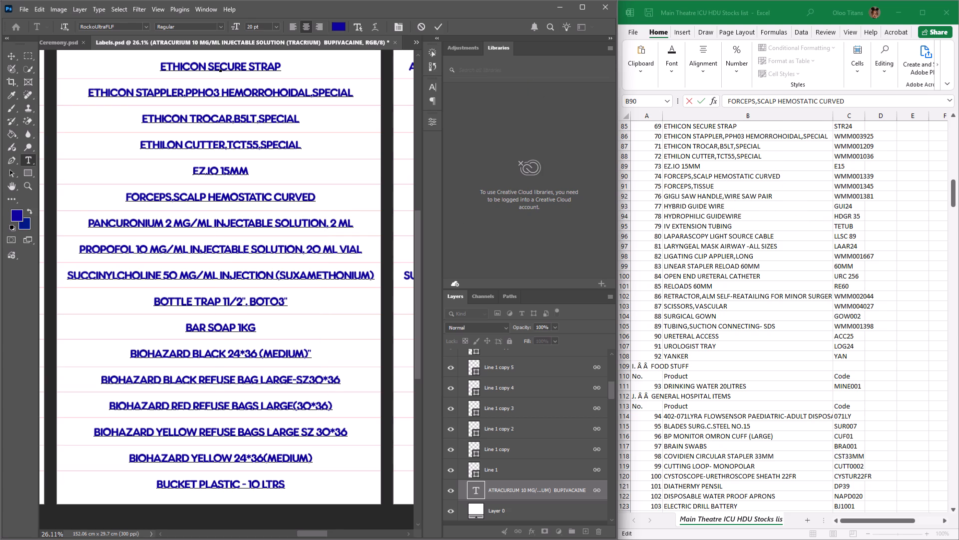
Copy FORCEPS,TISSUE from the Excel stocks list and paste it over the seventh label line on the same page in Photoshop.
left_click(702, 186)
left_click(700, 187)
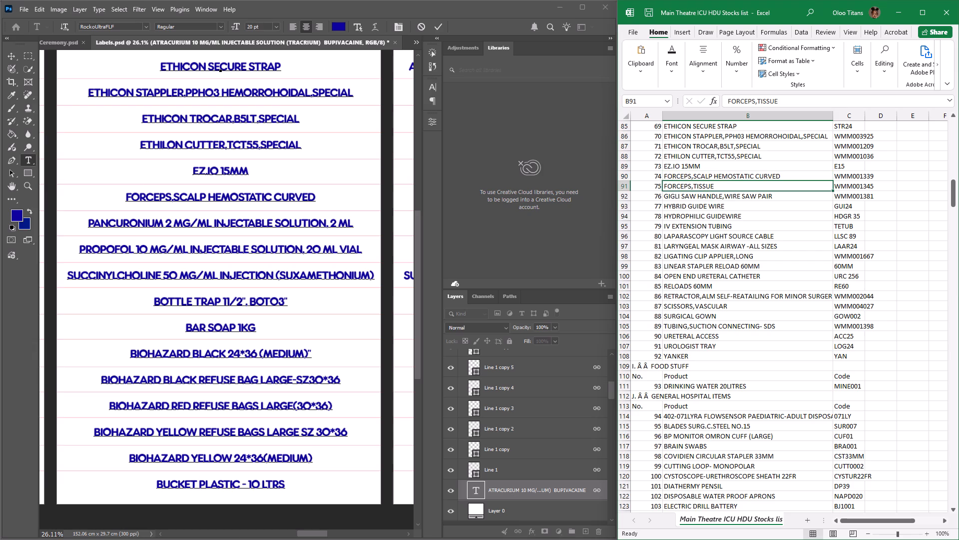
left_click_drag(780, 101, 724, 101)
right_click(745, 100)
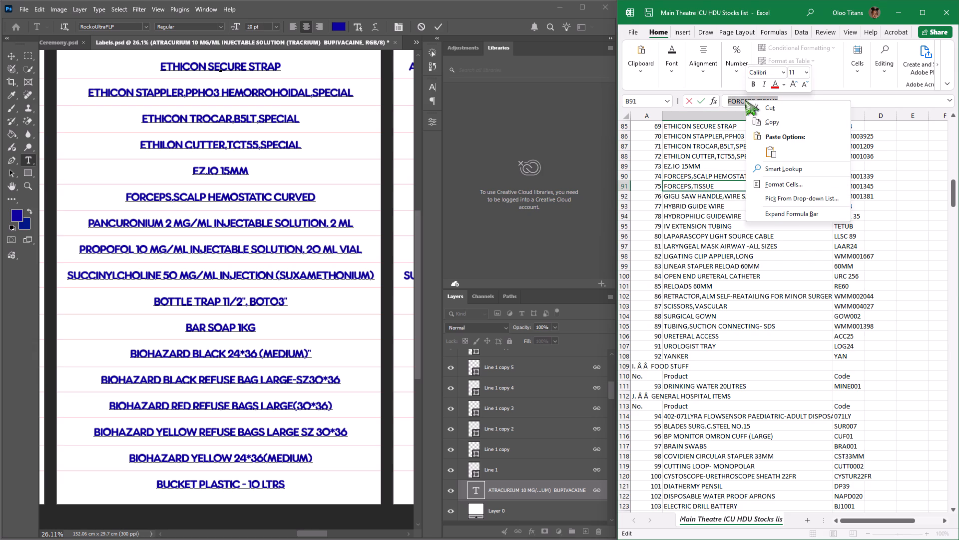
left_click(773, 122)
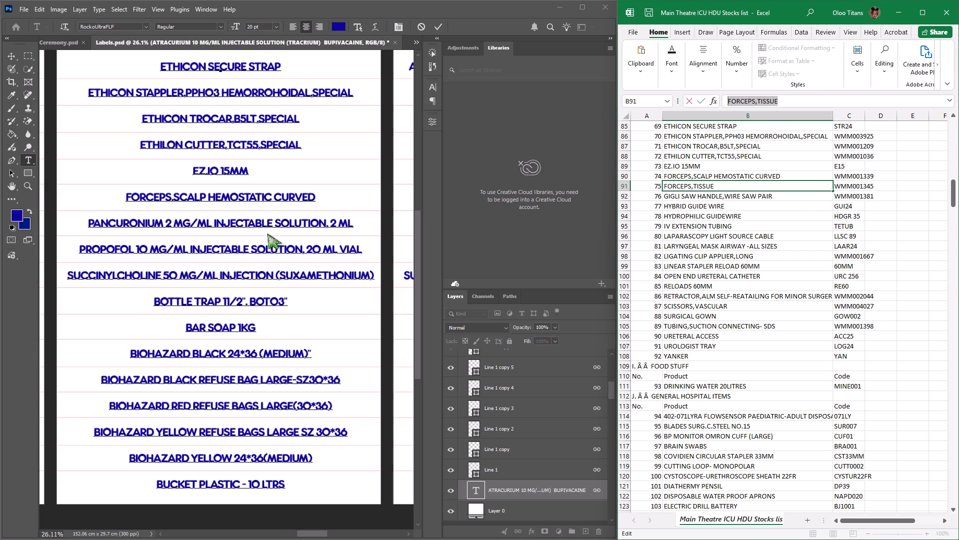
left_click(270, 225)
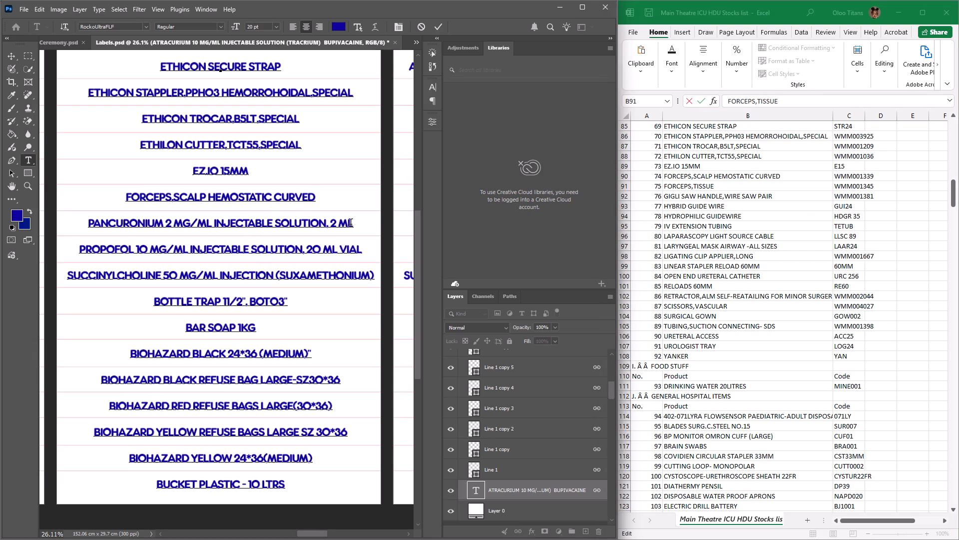
left_click_drag(352, 224, 84, 224)
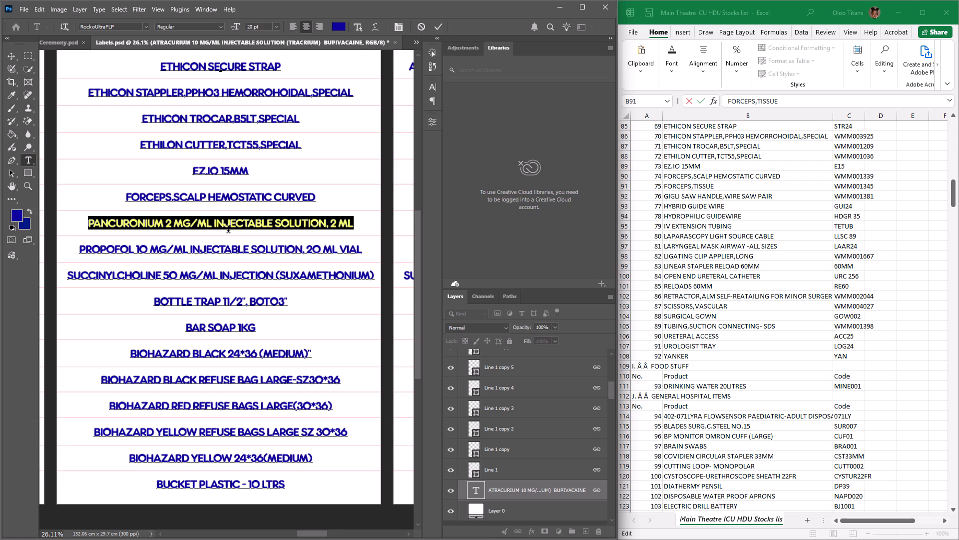
right_click(230, 226)
left_click(260, 263)
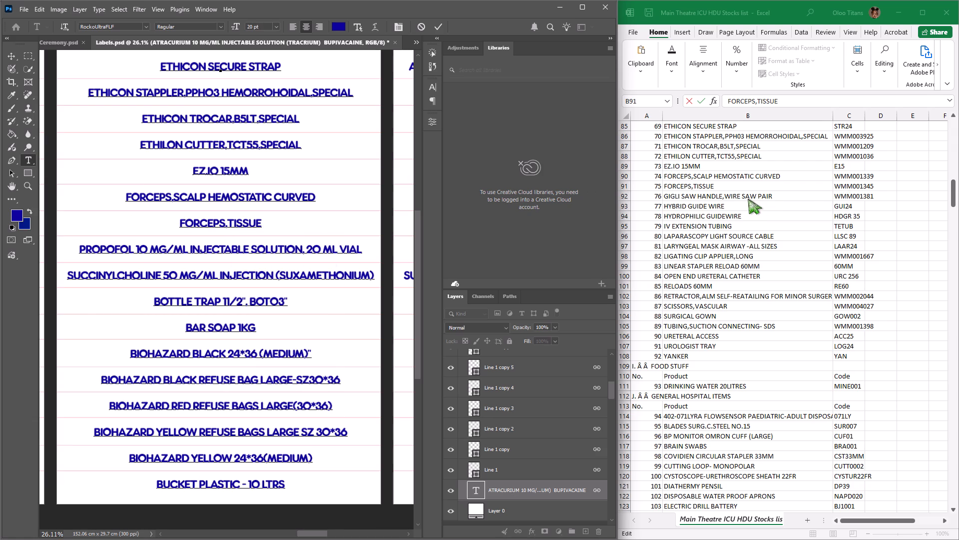
Copy GIGLI SAW HANDLE,WIRE SAW PAIR from the Excel stocks list and paste it over the eighth label line on the same page in Photoshop.
left_click(726, 222)
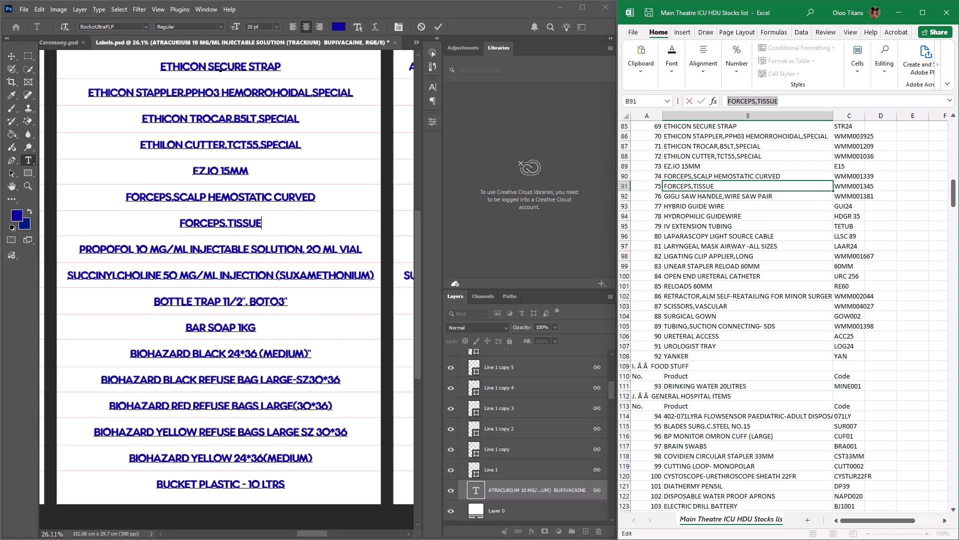
left_click(713, 197)
left_click_drag(841, 104, 712, 102)
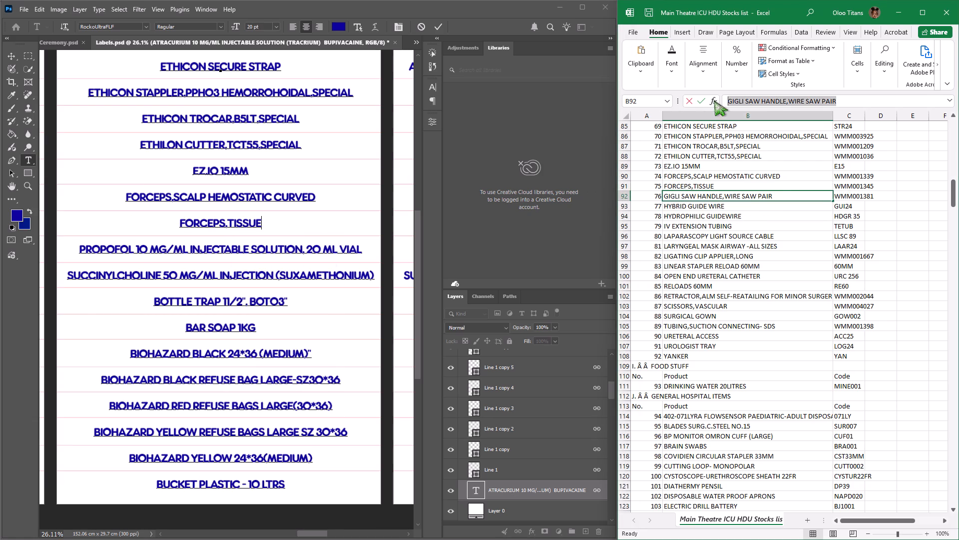
right_click(768, 97)
left_click(794, 117)
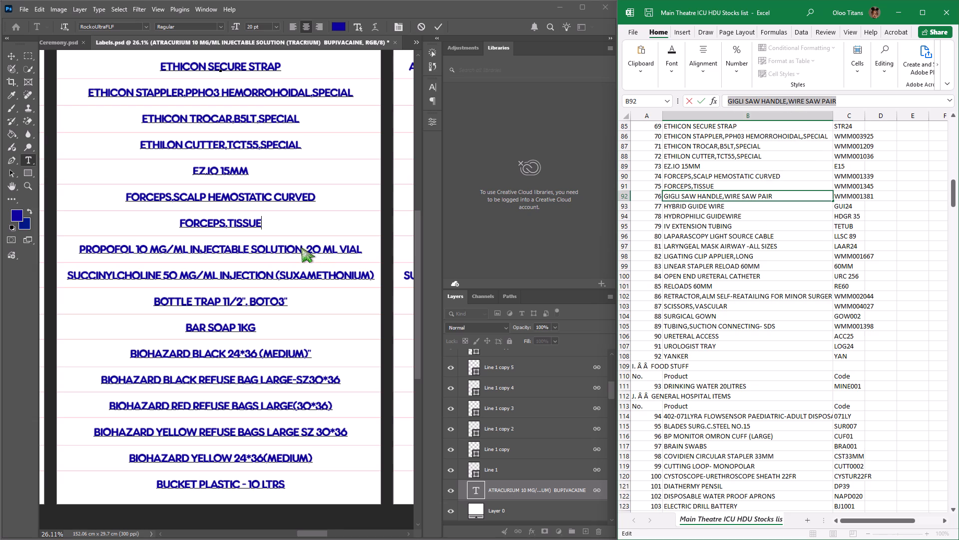
left_click(301, 247)
left_click_drag(362, 250, 79, 257)
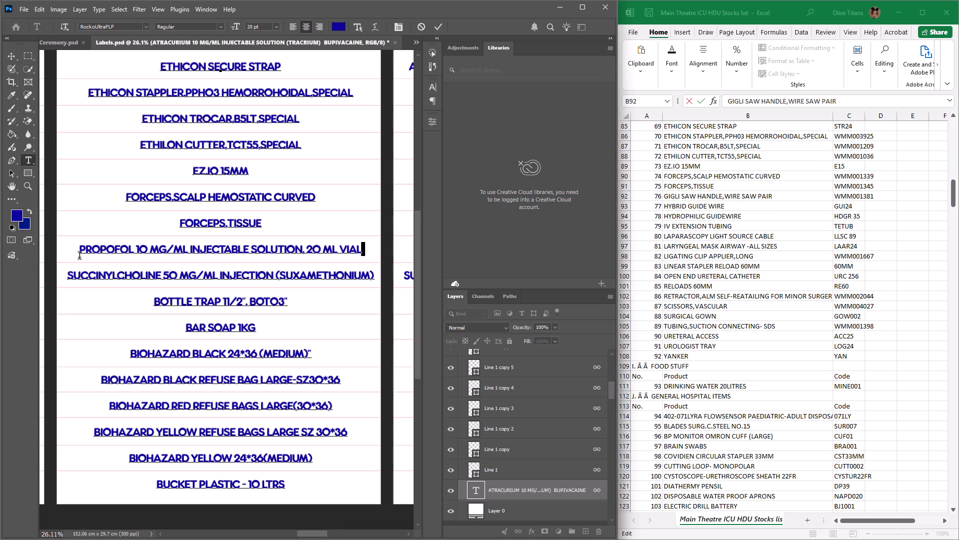
left_click_drag(79, 257, 80, 254)
right_click(229, 250)
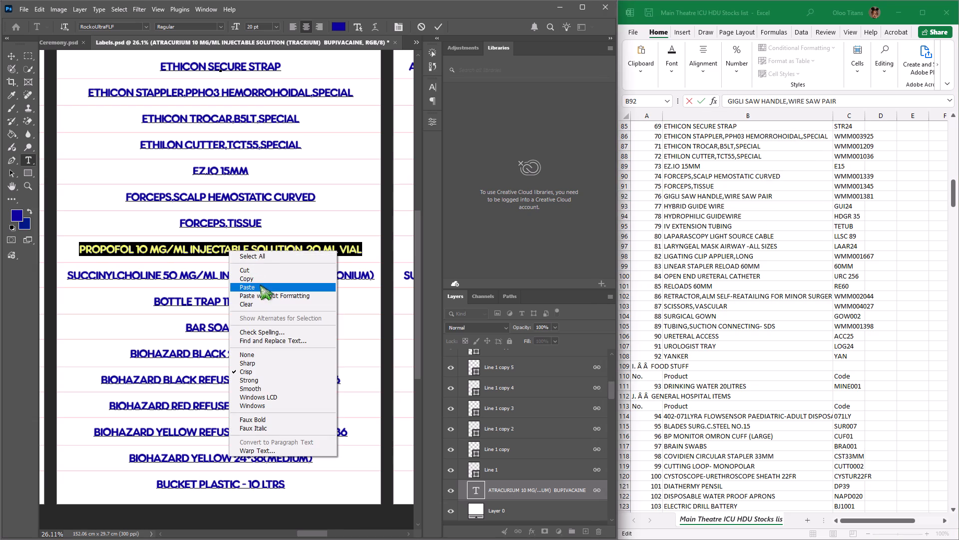
left_click(260, 284)
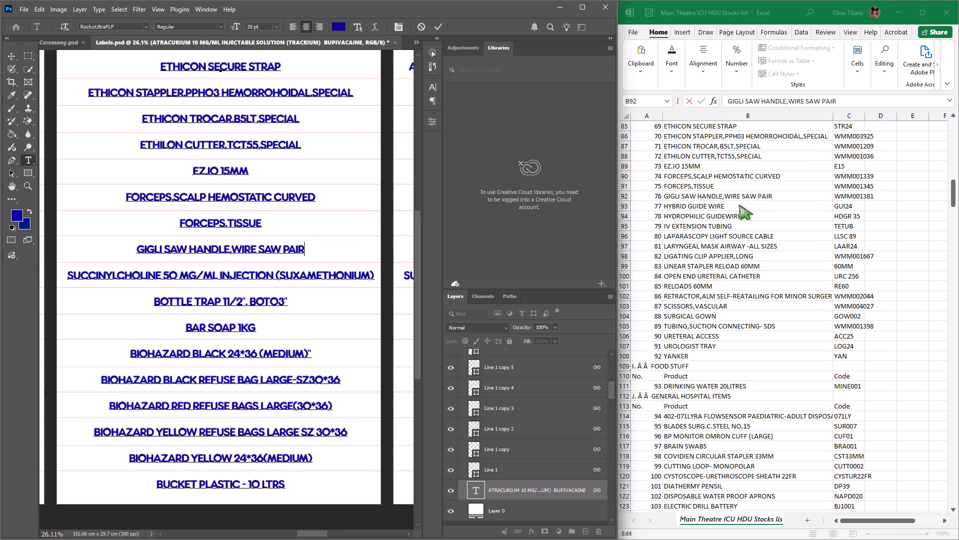
Copy HYBRID GUIDE WIRE from the Excel stocks list and paste it over the ninth label line on the same page in Photoshop.
left_click(706, 202)
left_click(704, 208)
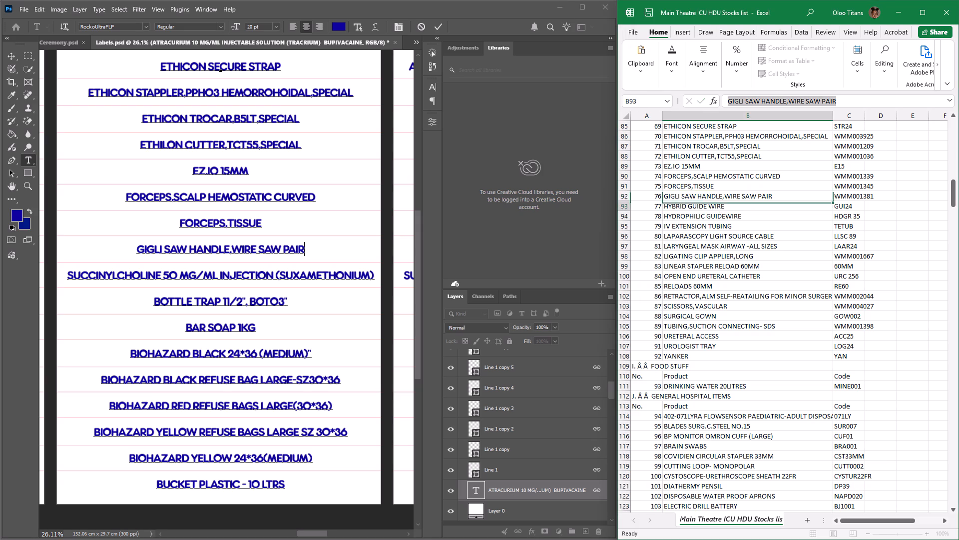
left_click_drag(802, 106, 731, 106)
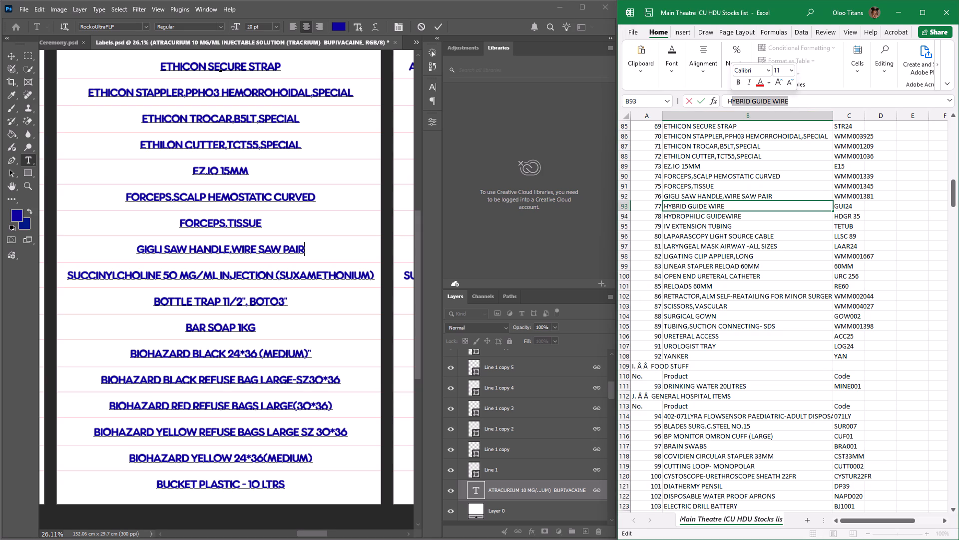
left_click_drag(797, 102, 709, 102)
right_click(751, 99)
left_click(784, 119)
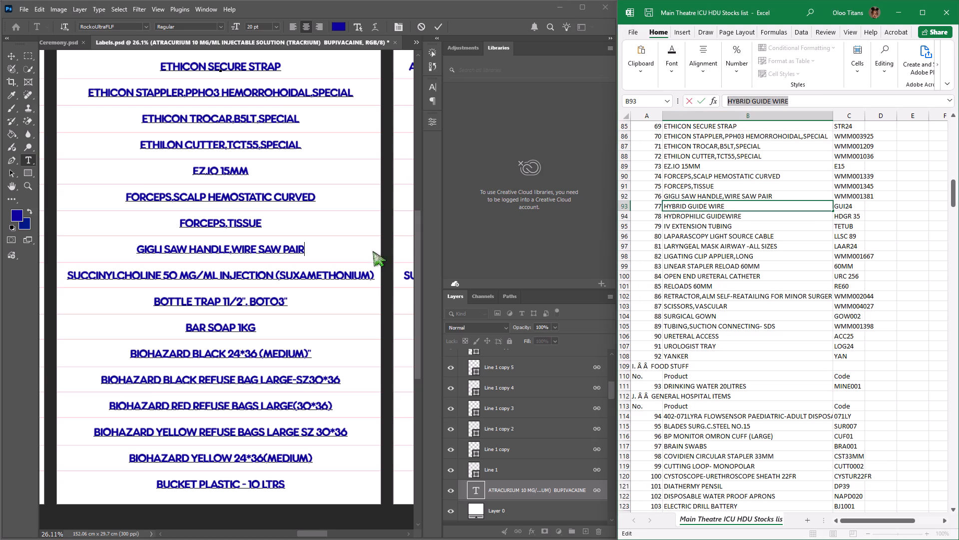
left_click(263, 273)
left_click(321, 276)
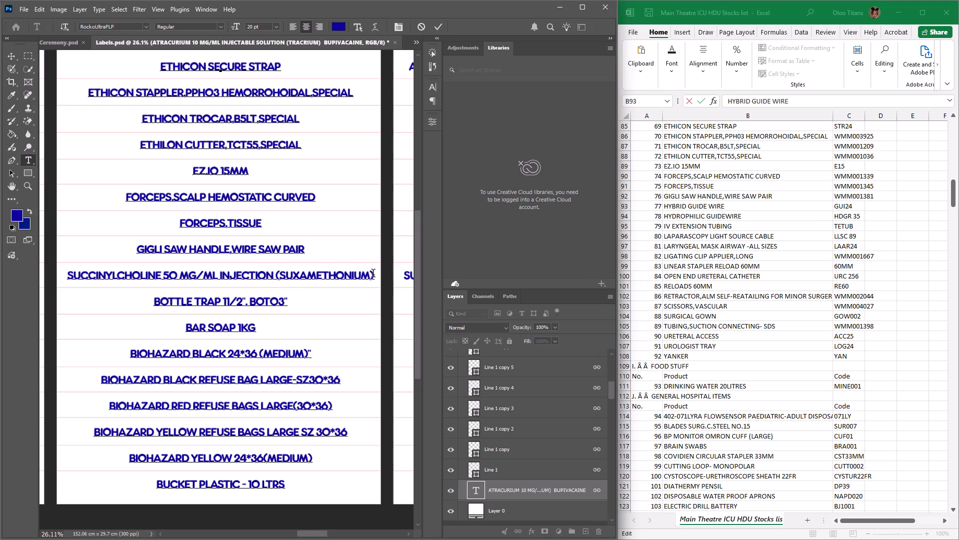
left_click_drag(375, 274, 65, 279)
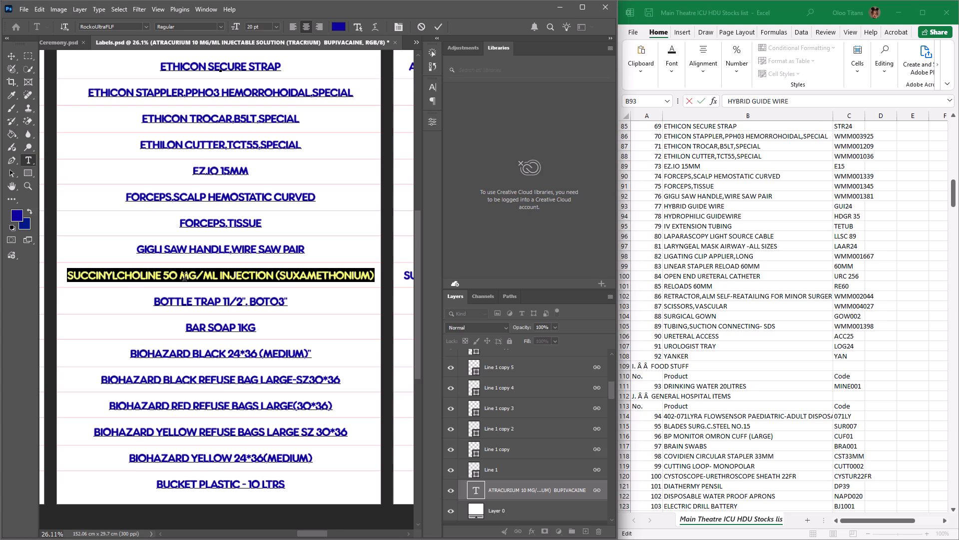
right_click(197, 275)
left_click(217, 309)
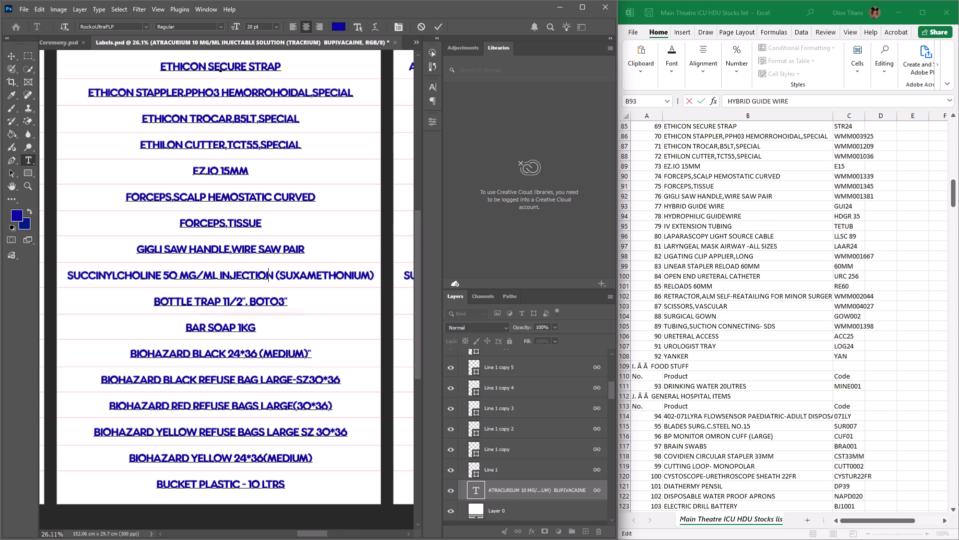
Copy HYDROPHILIC GUIDEWIRE from the Excel stocks list and paste it over the tenth label line on the same page in Photoshop.
left_click(714, 214)
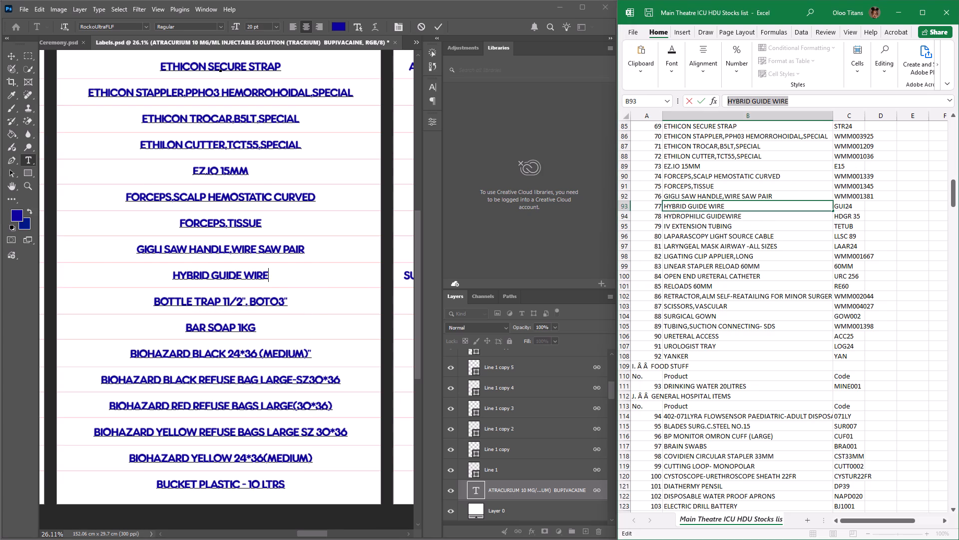
left_click(716, 216)
left_click_drag(809, 105, 711, 107)
right_click(756, 104)
left_click(780, 127)
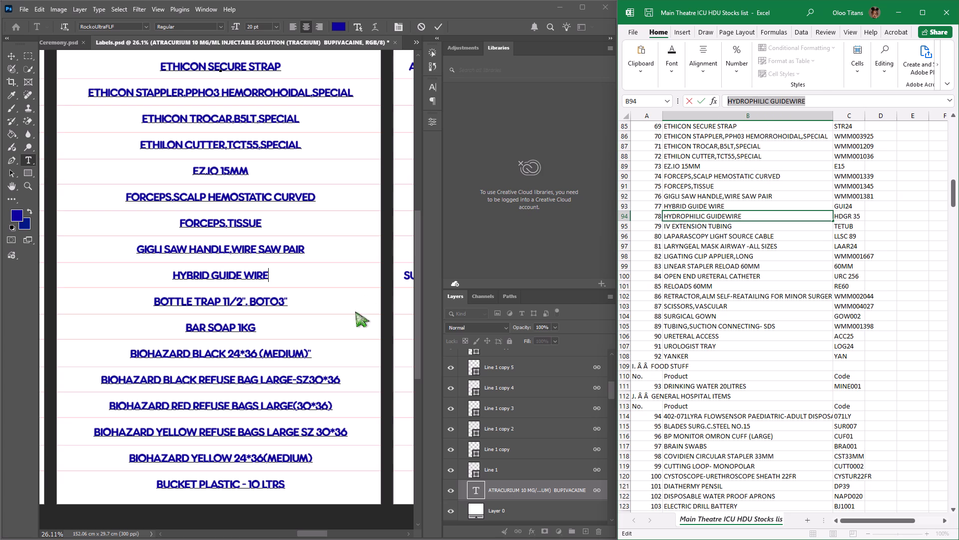
left_click(252, 302)
left_click_drag(291, 306, 283, 304)
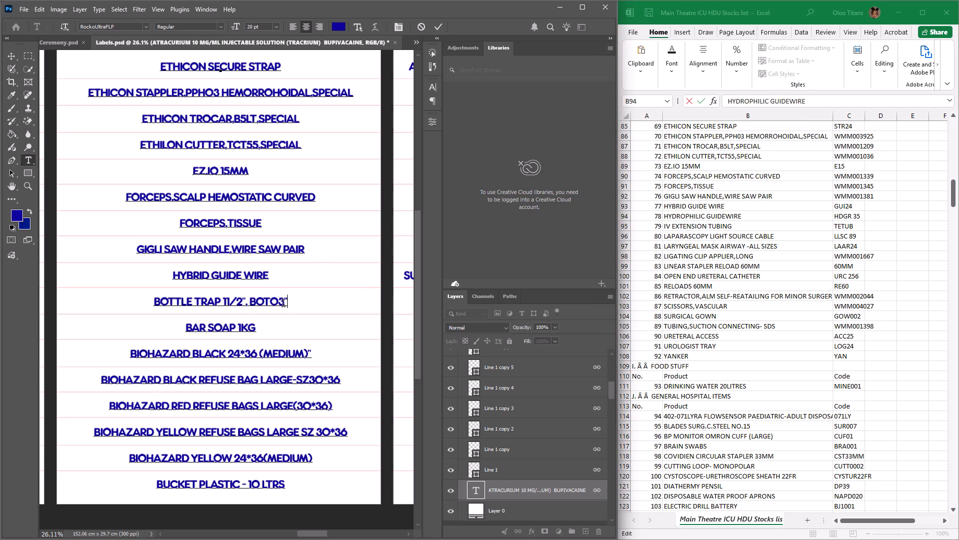
left_click_drag(283, 304, 154, 304)
right_click(220, 304)
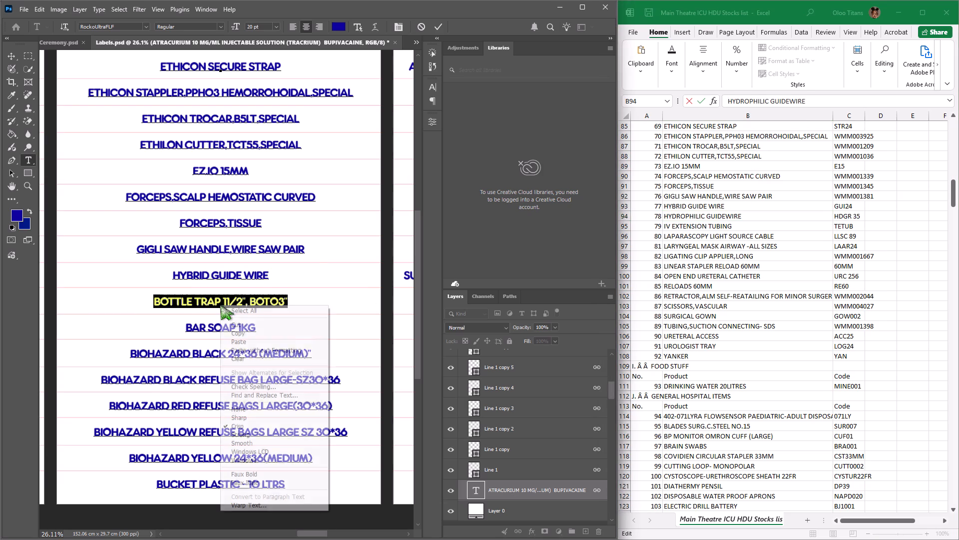
left_click(254, 342)
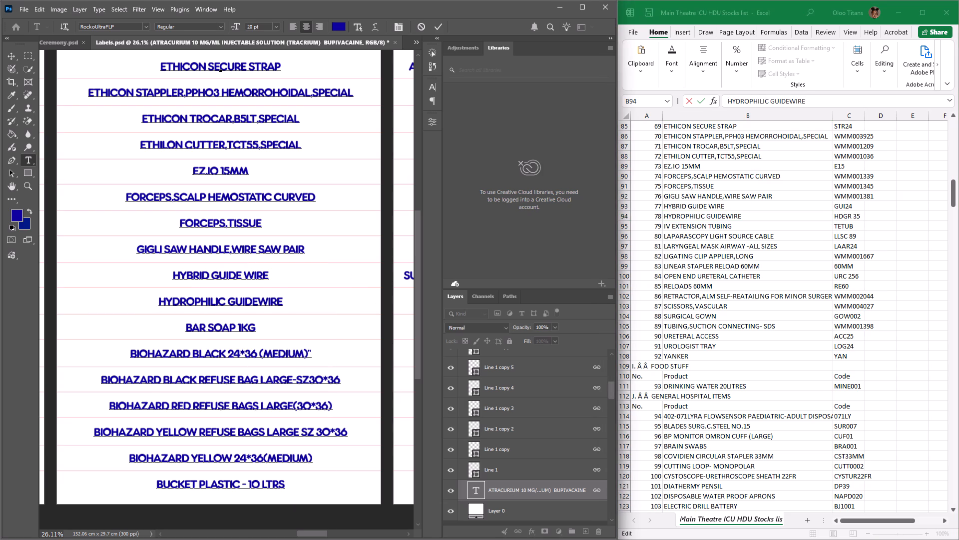
Copy IV EXTENSION TUBING from the Excel stocks list and paste it over the eleventh label line on the same page in Photoshop.
left_click(735, 240)
left_click(717, 226)
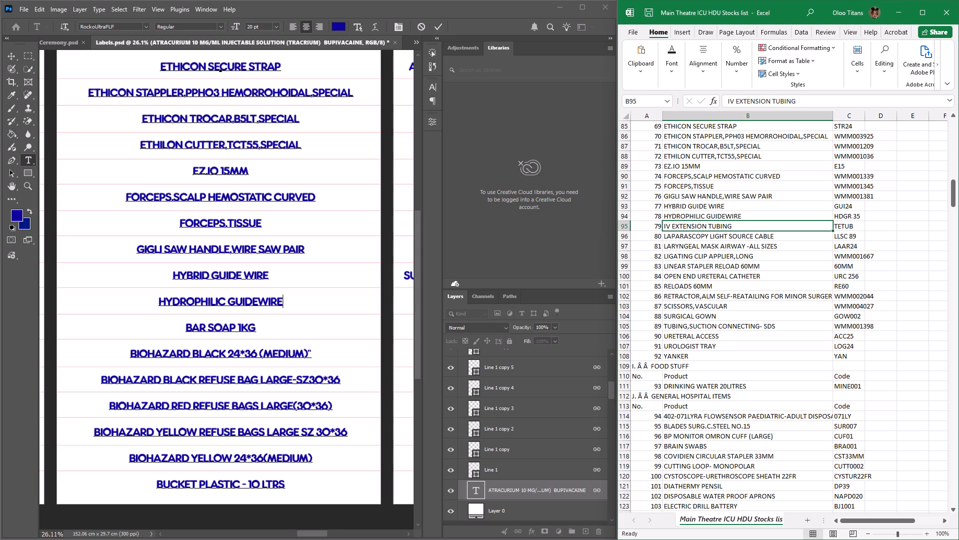
left_click_drag(799, 103, 713, 103)
right_click(743, 101)
left_click(775, 121)
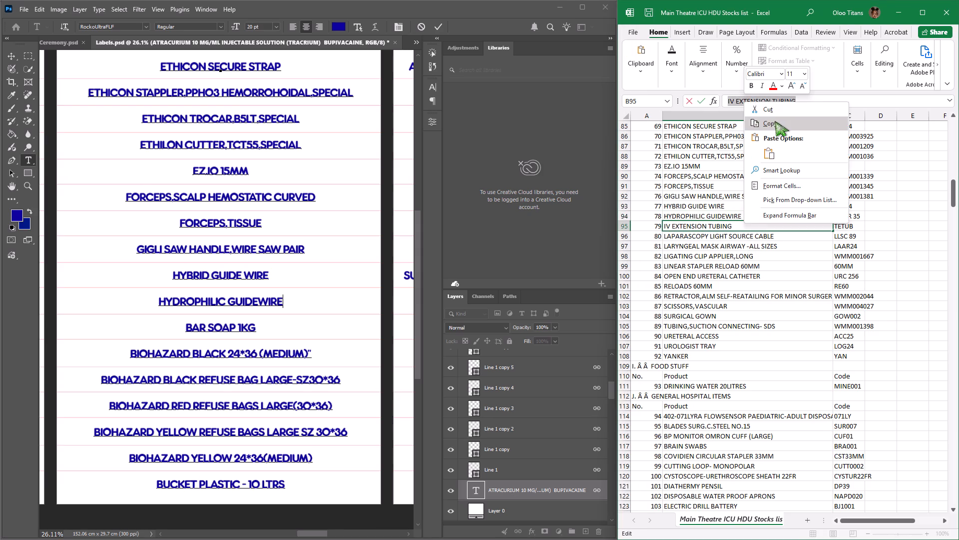
left_click(227, 326)
left_click_drag(258, 331, 199, 337)
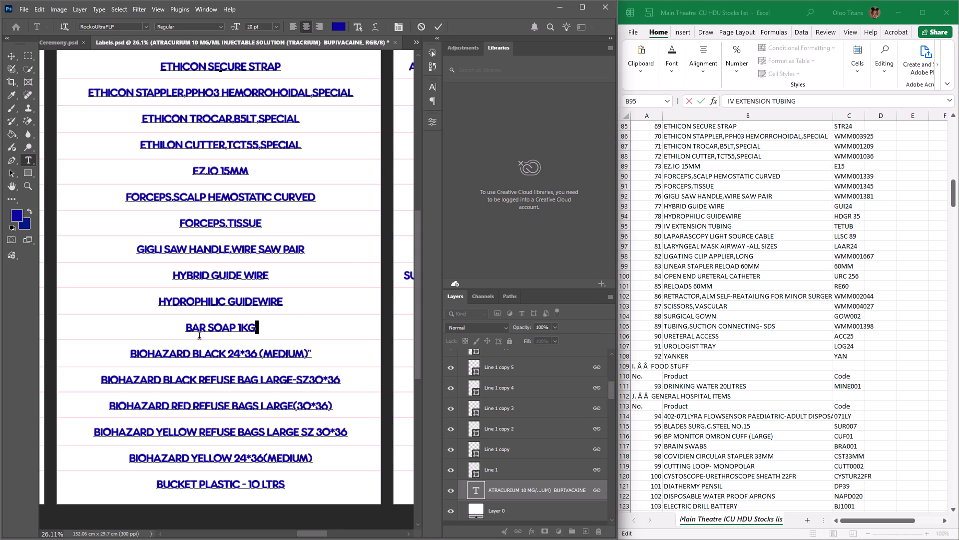
left_click_drag(199, 337, 181, 332)
right_click(222, 331)
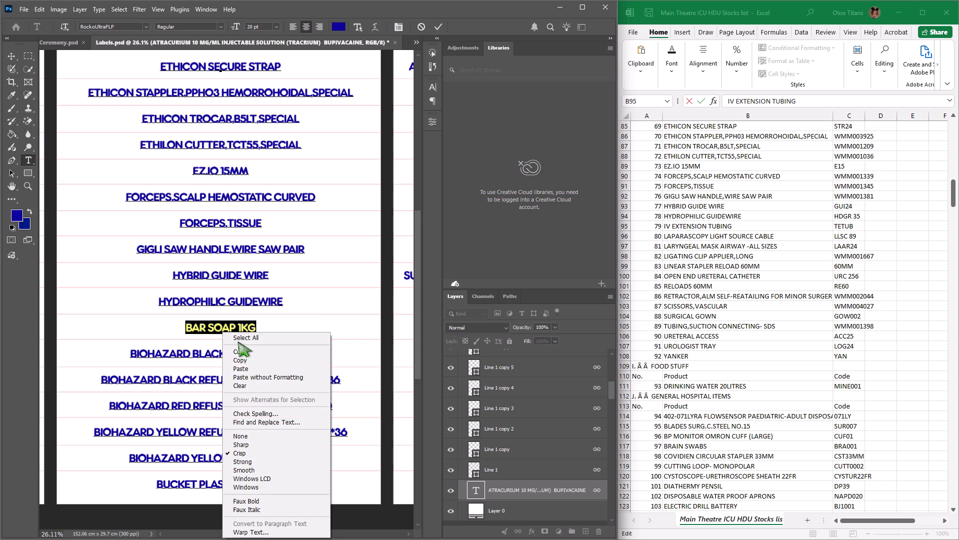
left_click(260, 368)
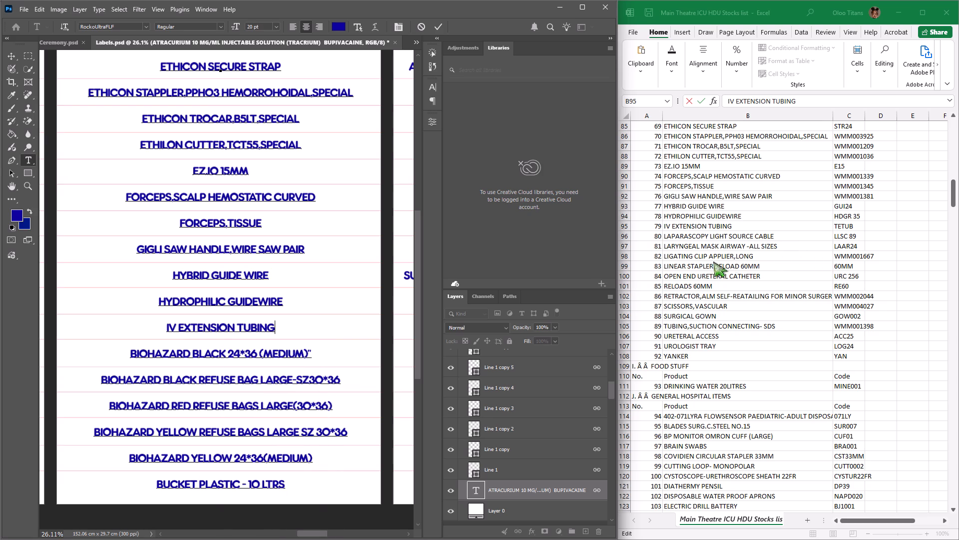
Copy LAPARASCOPY LIGHT SOURCE CABLE from the Excel stocks list and paste it over the twelfth label line on the same page in Photoshop.
left_click(714, 245)
left_click(724, 240)
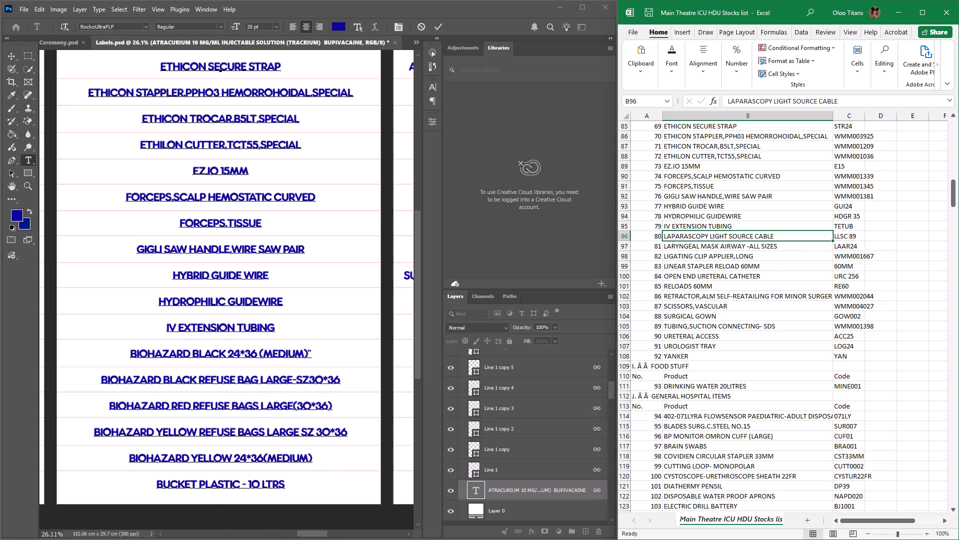
left_click_drag(846, 100, 705, 103)
right_click(747, 103)
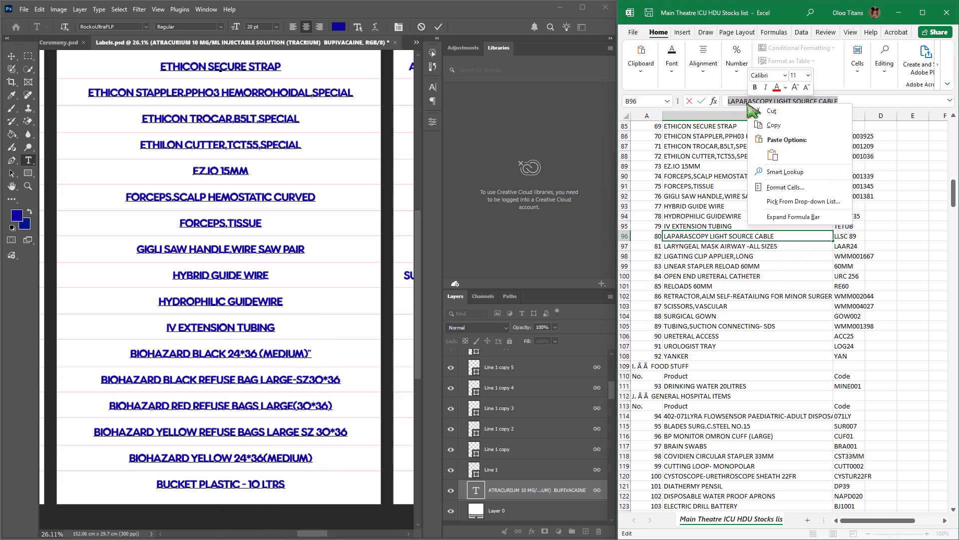
left_click(775, 124)
left_click(259, 344)
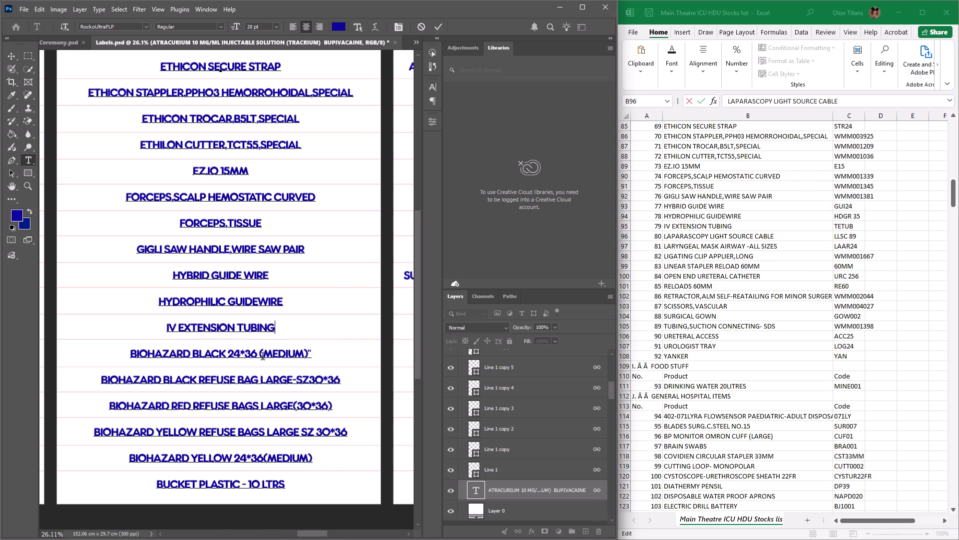
left_click_drag(312, 356, 129, 355)
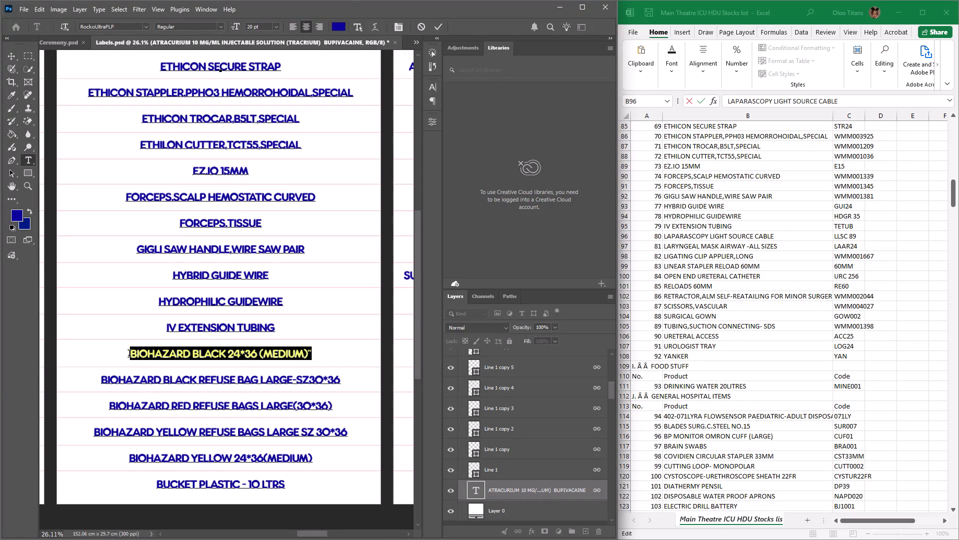
left_click_drag(129, 355, 125, 355)
right_click(204, 355)
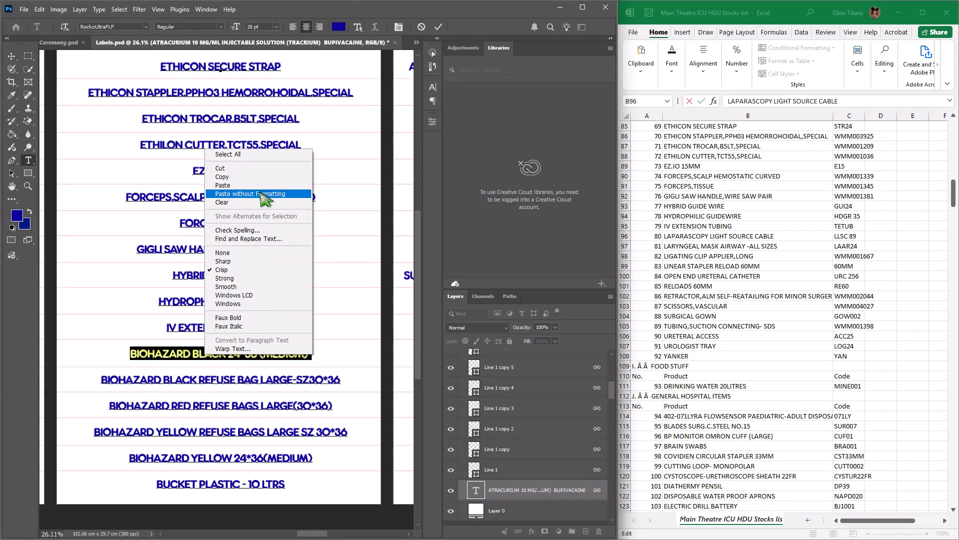
left_click(252, 188)
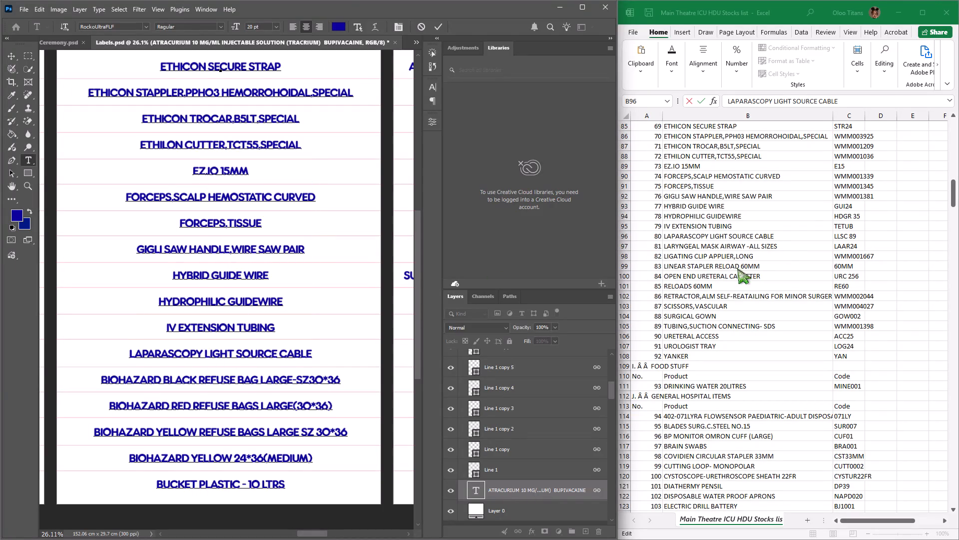
Copy LARYNGEAL MASK AIRWAY -ALL SIZES from the Excel stocks list and paste it over the thirteenth label line on the same page in Photoshop.
left_click(730, 244)
left_click(770, 251)
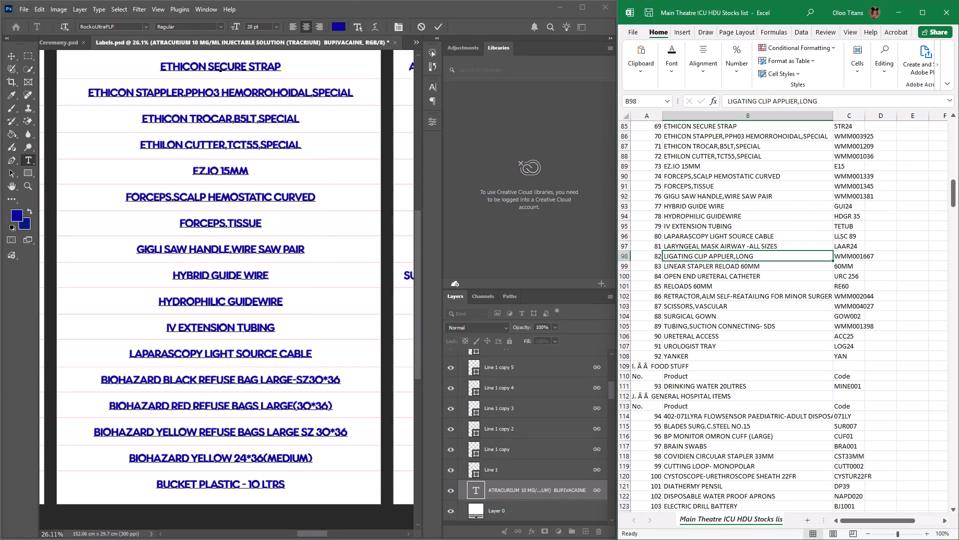
left_click(761, 245)
left_click_drag(846, 98, 826, 103)
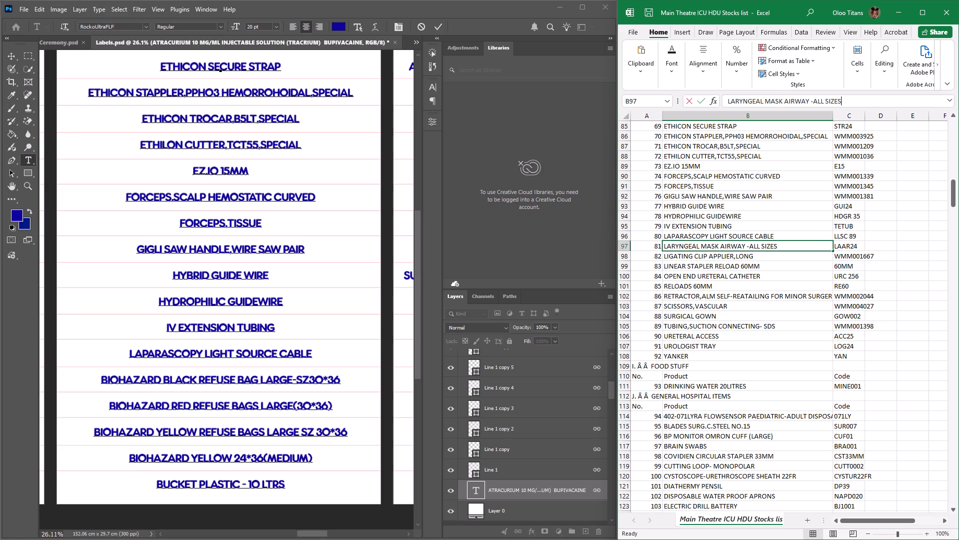
left_click_drag(826, 103, 709, 97)
right_click(791, 100)
left_click(815, 126)
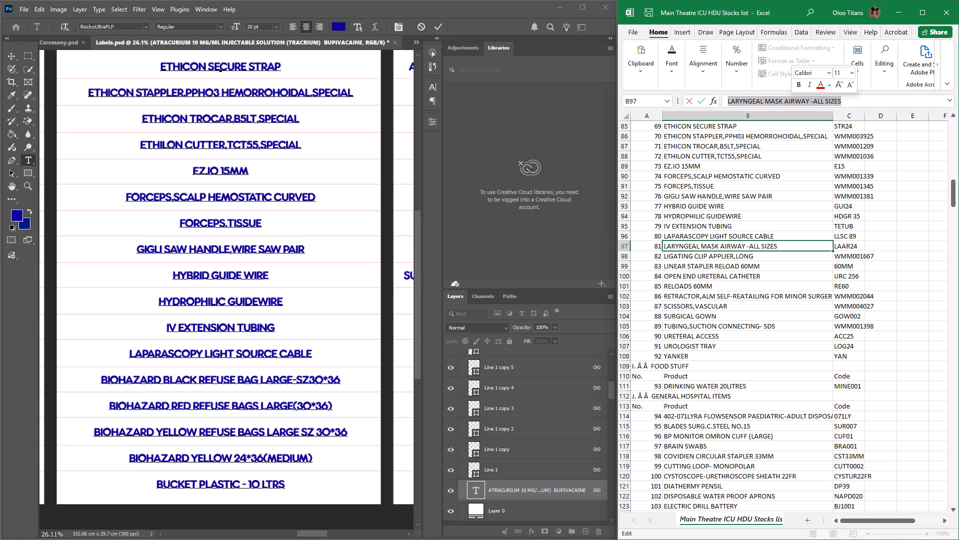
left_click(222, 386)
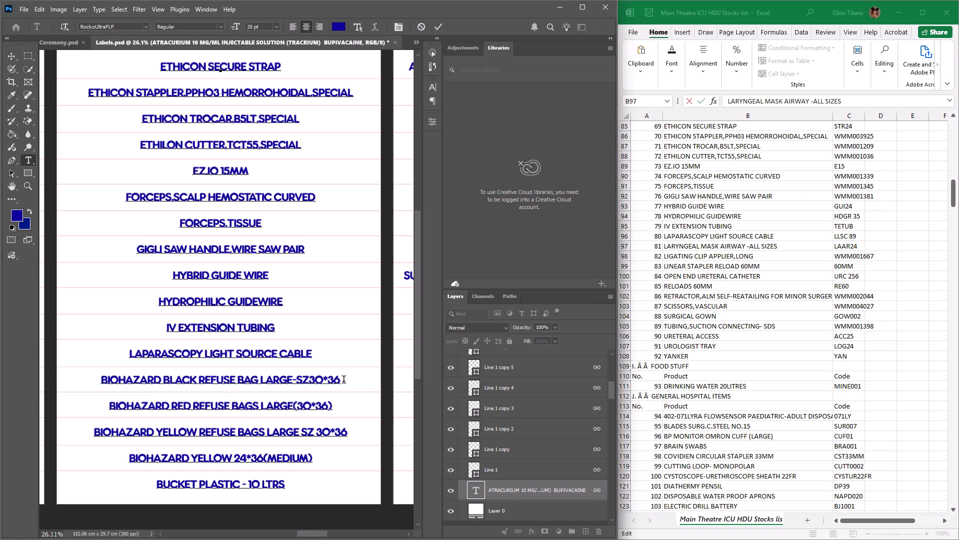
left_click_drag(342, 381, 46, 383)
right_click(178, 382)
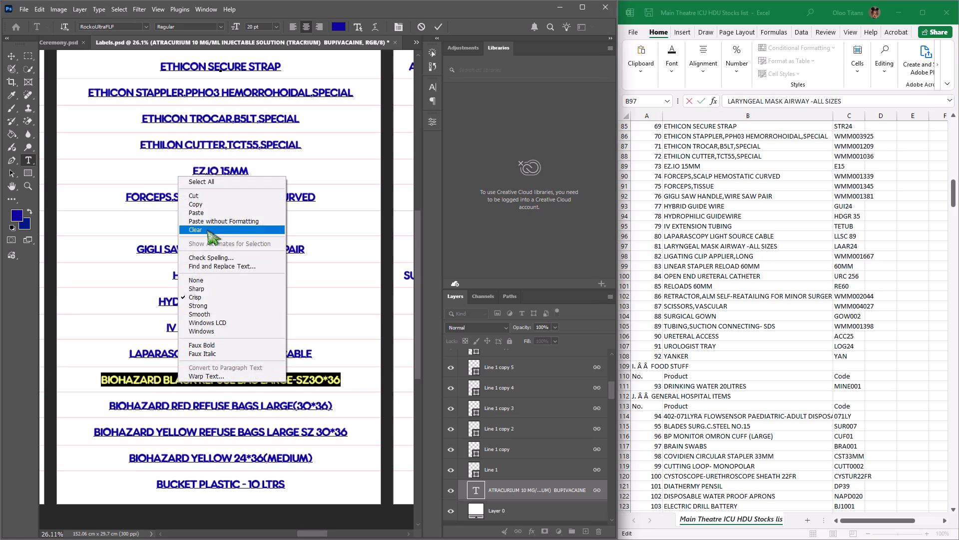
left_click(203, 214)
Copy LIGATING CLIP APPLIER,LONG from the Excel stocks list and paste it over the fourteenth label line on the same page in Photoshop.
left_click(756, 245)
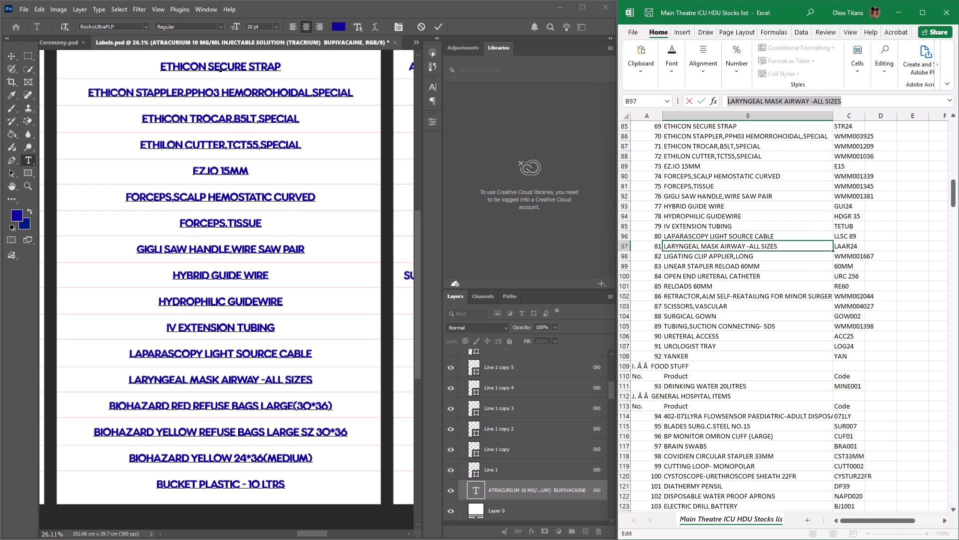
left_click(757, 258)
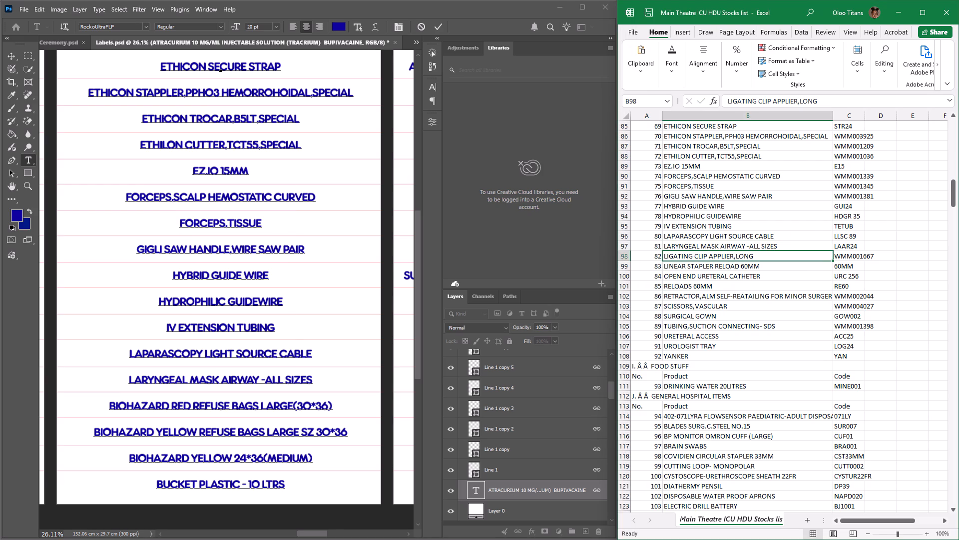
left_click_drag(824, 101, 714, 102)
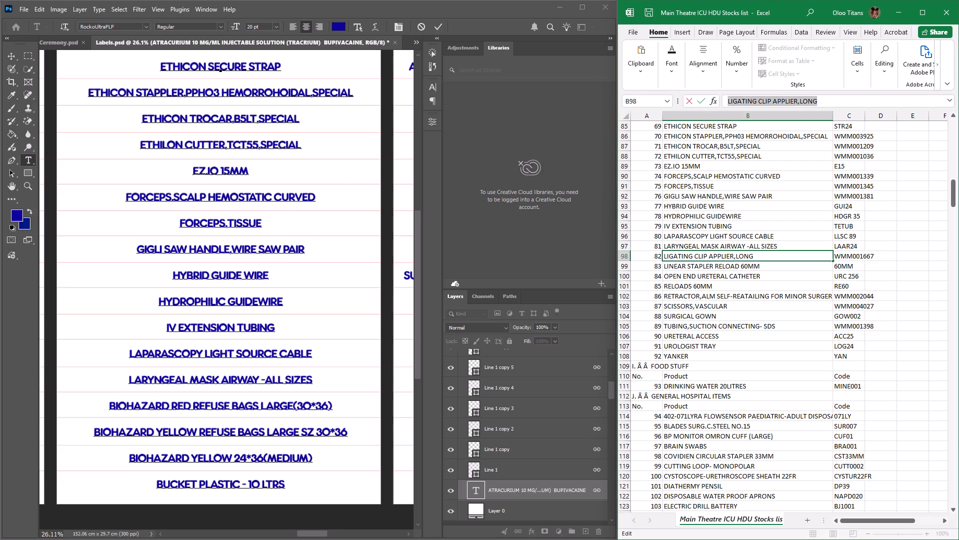
right_click(781, 104)
left_click(798, 124)
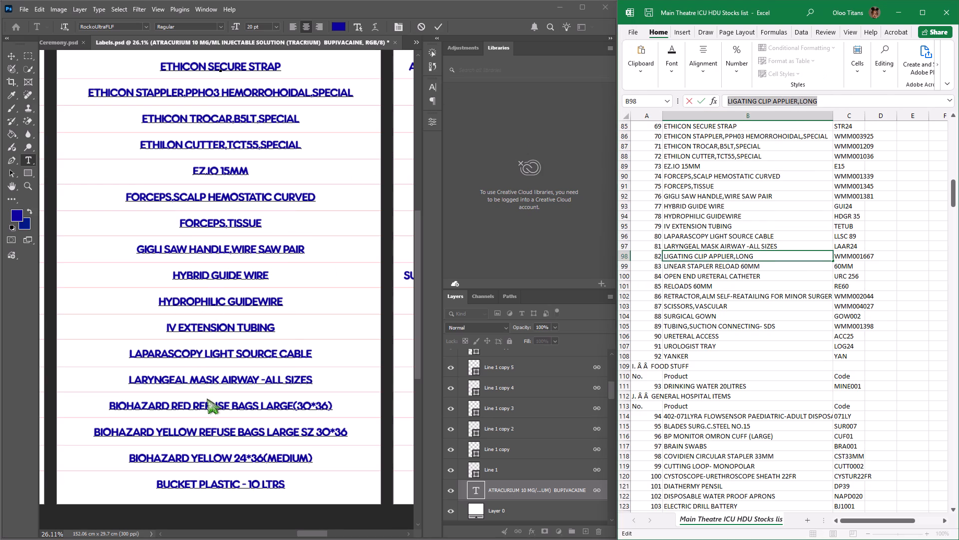
left_click(208, 399)
left_click_drag(336, 407, 117, 407)
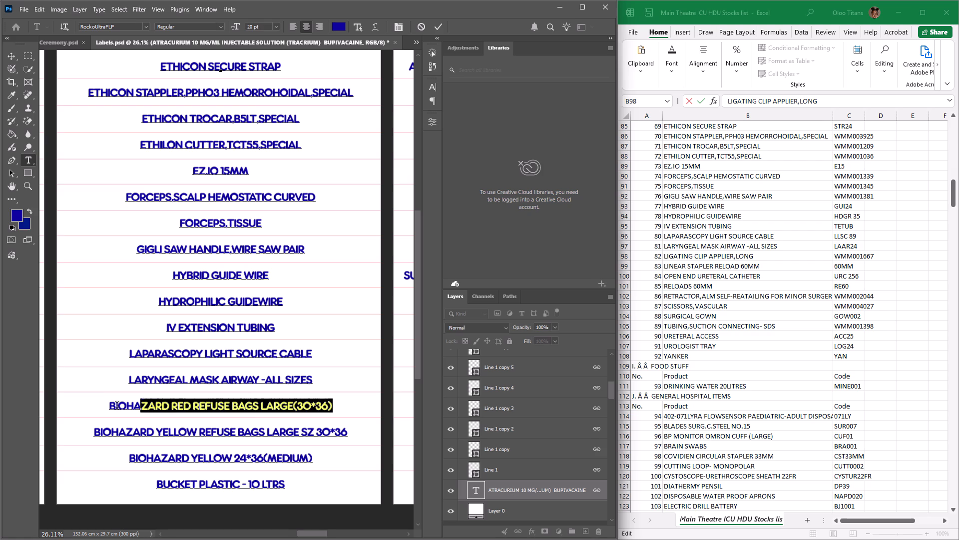
left_click_drag(117, 407, 101, 407)
right_click(207, 408)
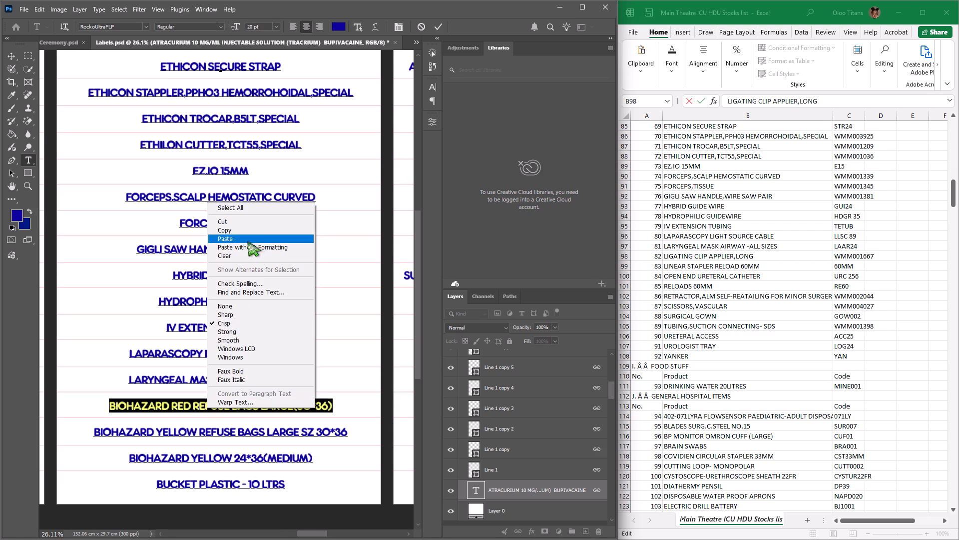
left_click(248, 241)
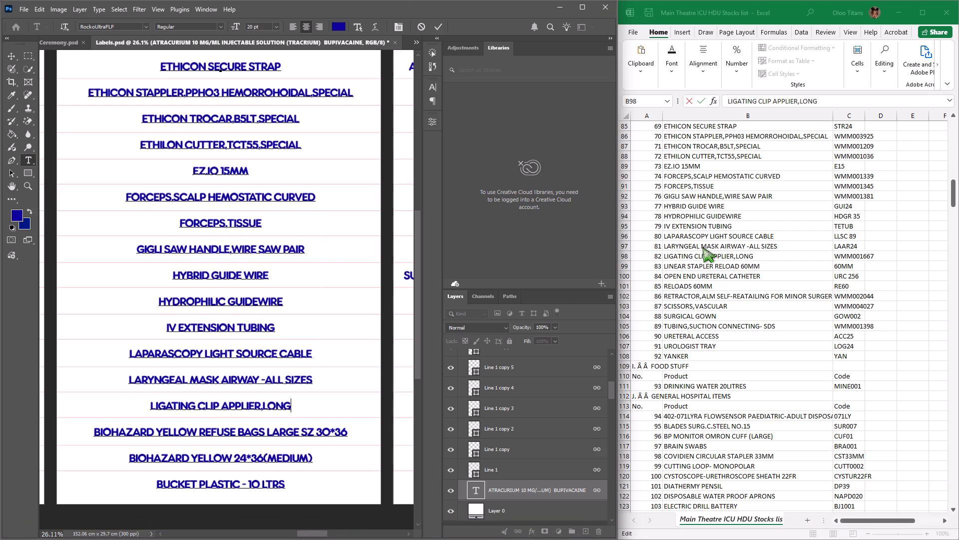
Copy LINEAR STAPLER RELOAD 60MM from the Excel stocks list and paste it over the fifteenth label line on the same page in Photoshop.
left_click(710, 262)
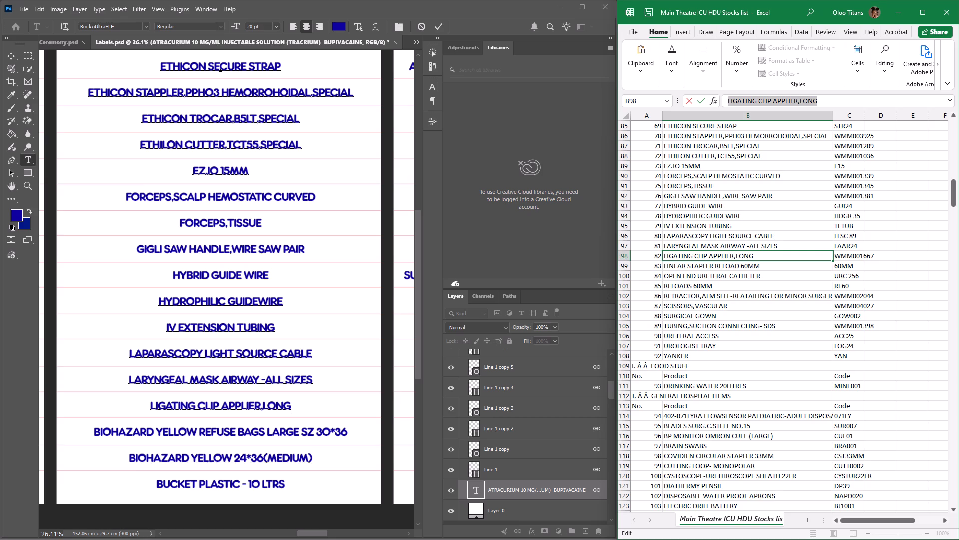
left_click(714, 265)
left_click_drag(828, 99, 741, 94)
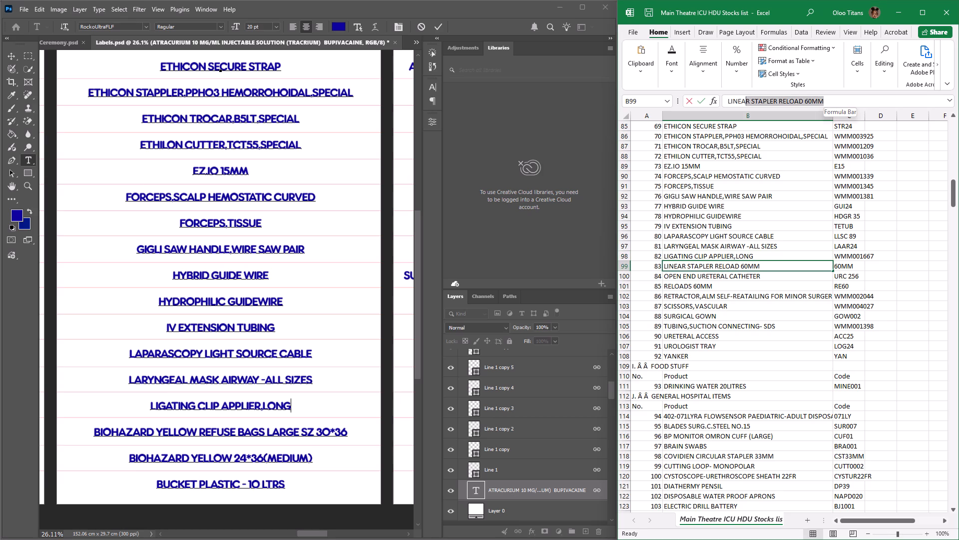
left_click_drag(741, 94, 713, 94)
right_click(754, 103)
left_click(782, 129)
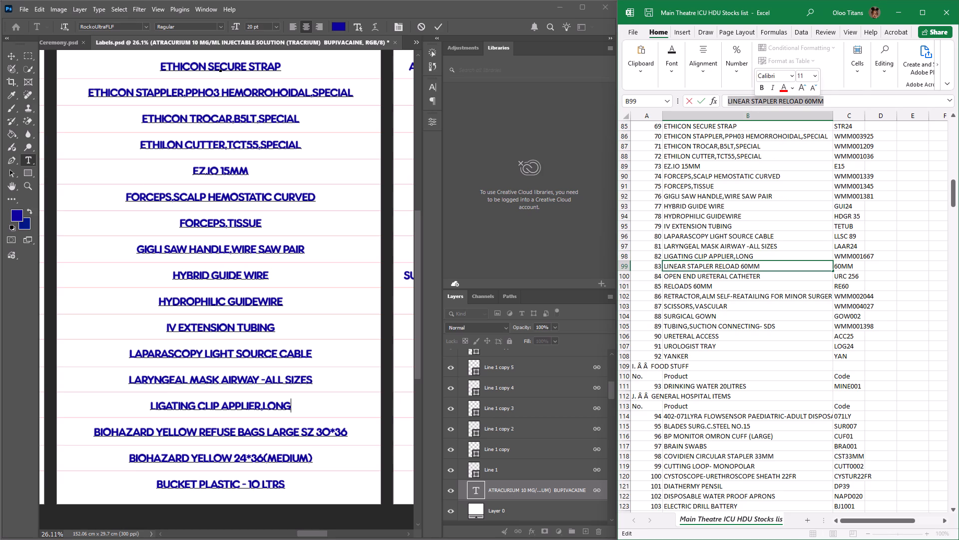
left_click(233, 430)
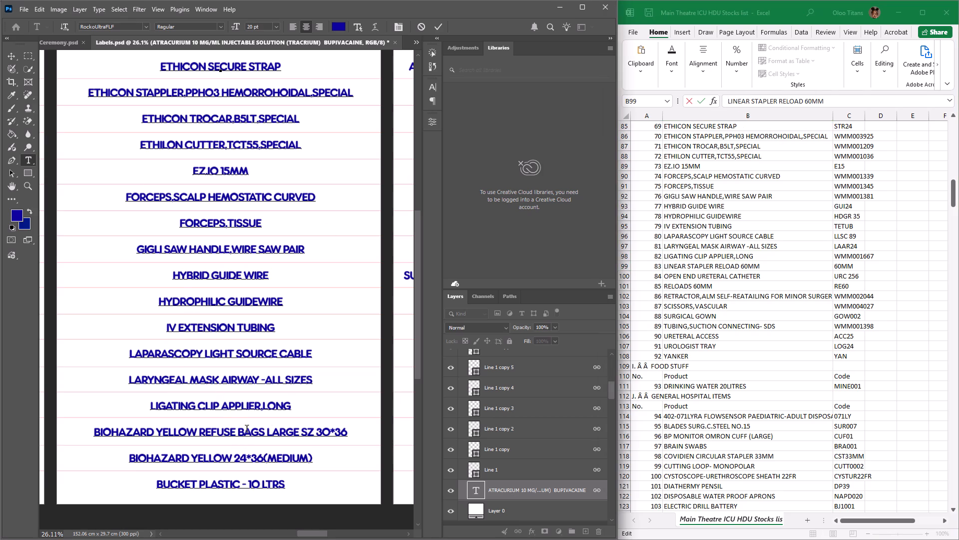
left_click_drag(349, 433, 99, 428)
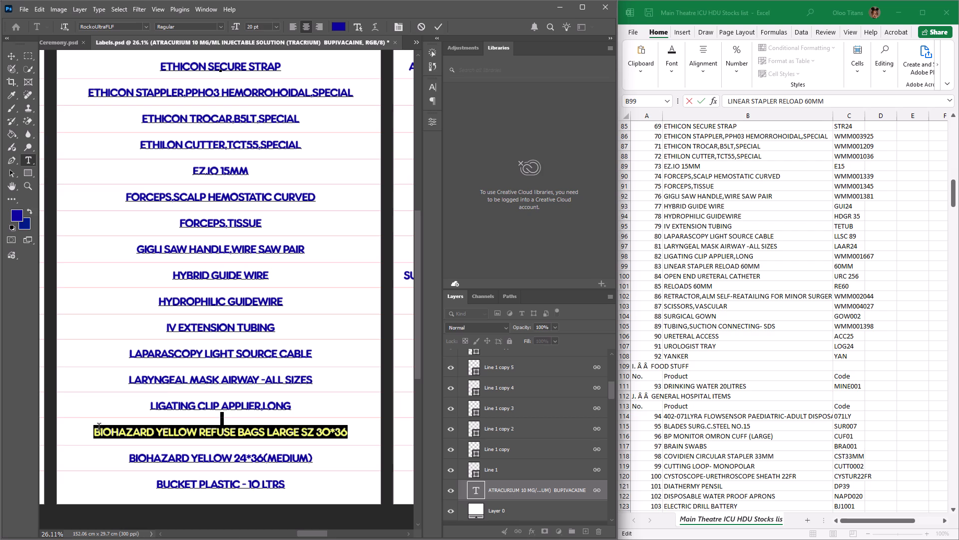
left_click_drag(99, 428, 85, 432)
right_click(192, 433)
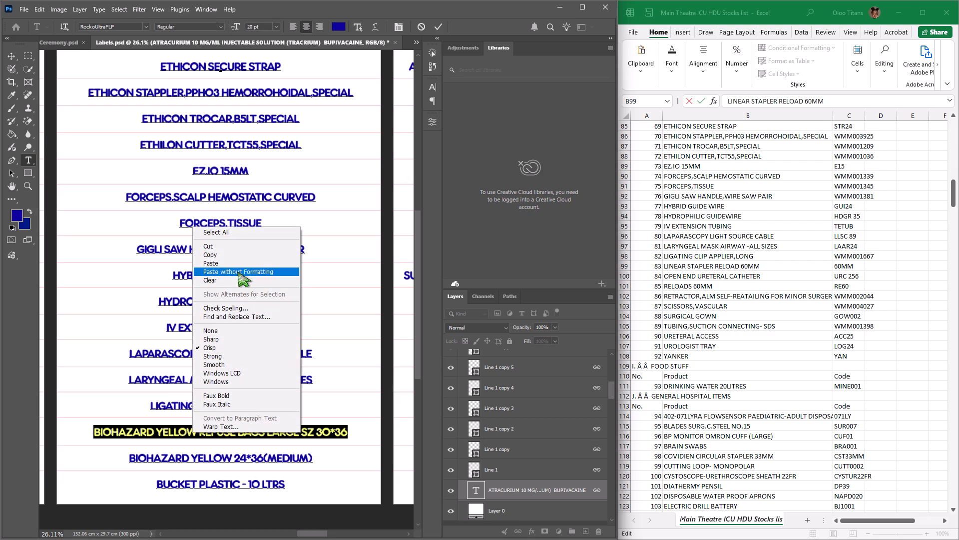
left_click(229, 264)
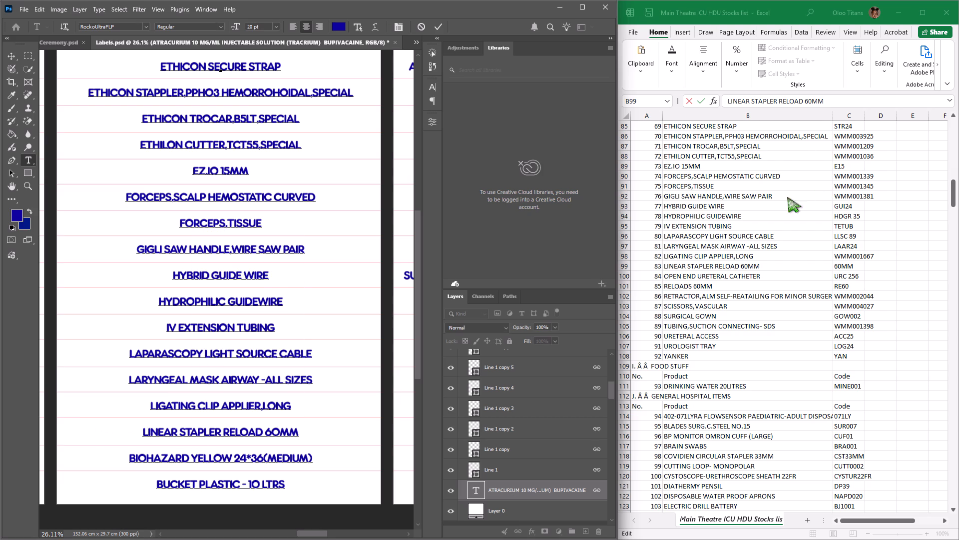
Copy OPEN END URETERAL CATHETER from the Excel stocks list and paste it over the sixteenth label line on the same page in Photoshop.
left_click(730, 246)
left_click(751, 279)
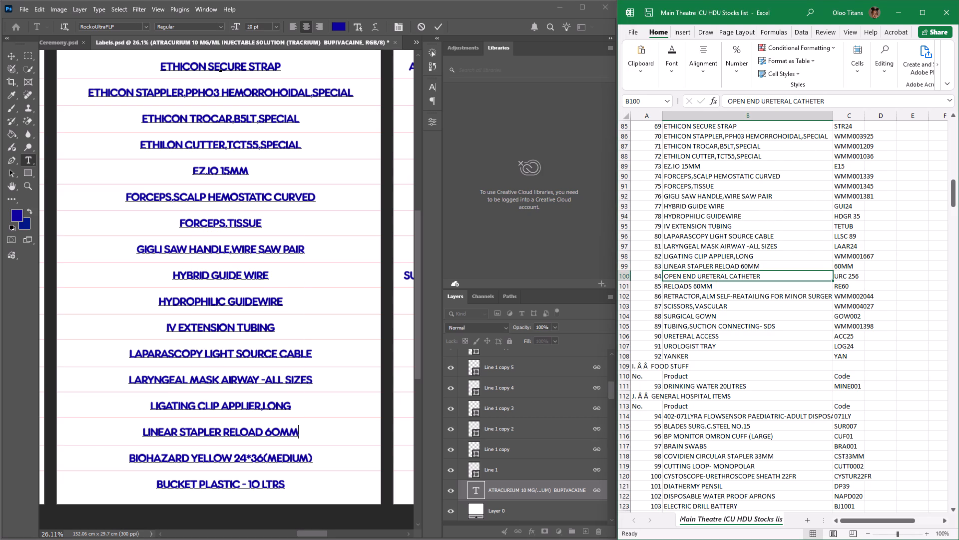
left_click_drag(829, 100, 690, 96)
right_click(745, 100)
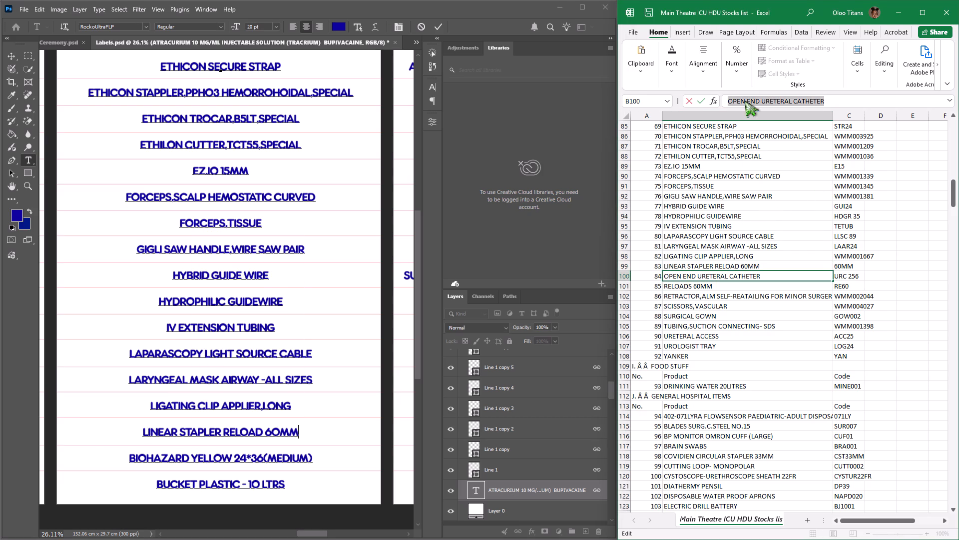
left_click(777, 126)
left_click(294, 458)
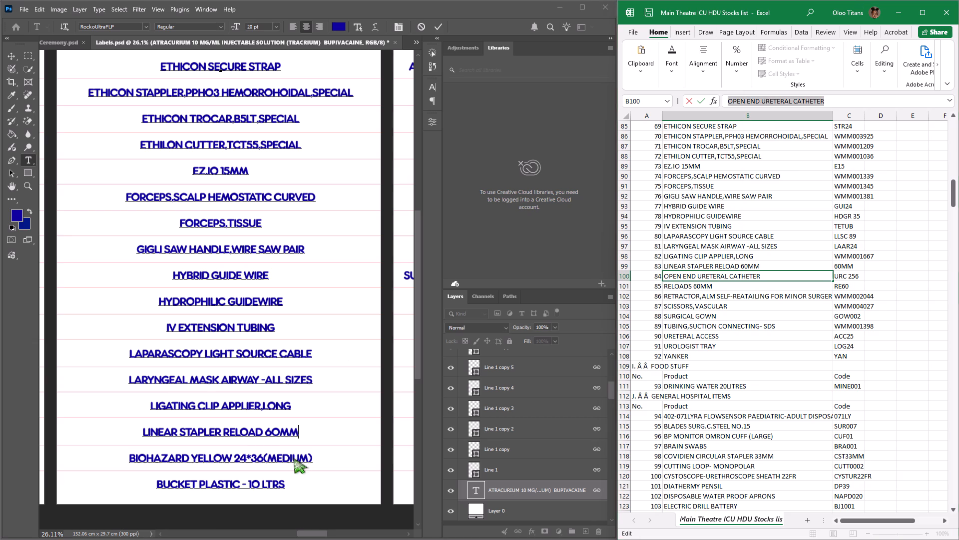
left_click_drag(312, 460, 126, 459)
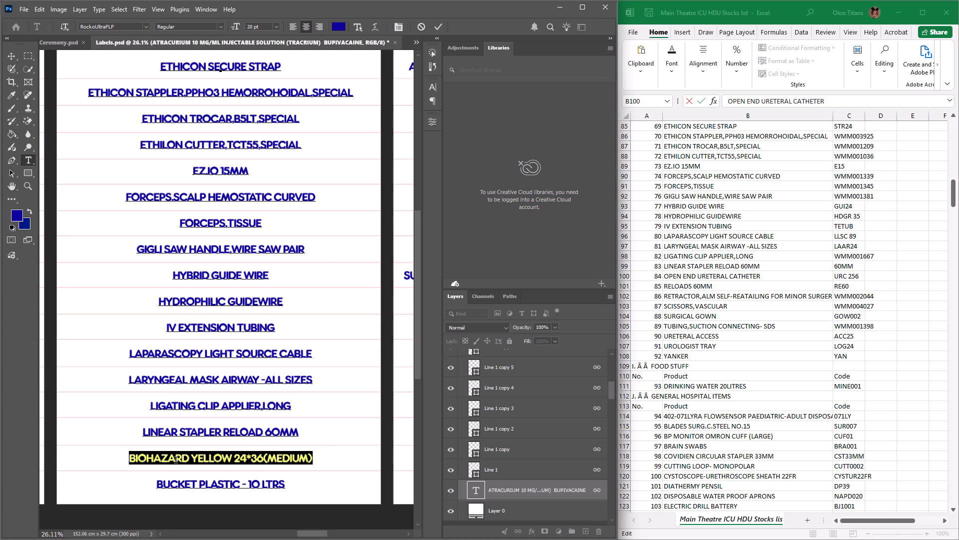
right_click(217, 460)
left_click(263, 292)
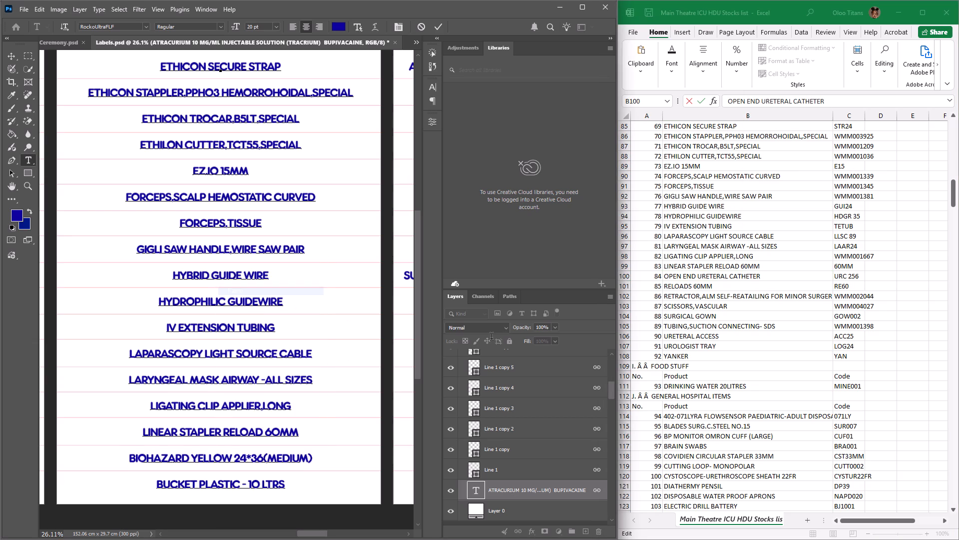
Copy RELOADS 60MM from the Excel stocks list, paste it over the last label line in Photoshop, and commit the text edit.
left_click(790, 369)
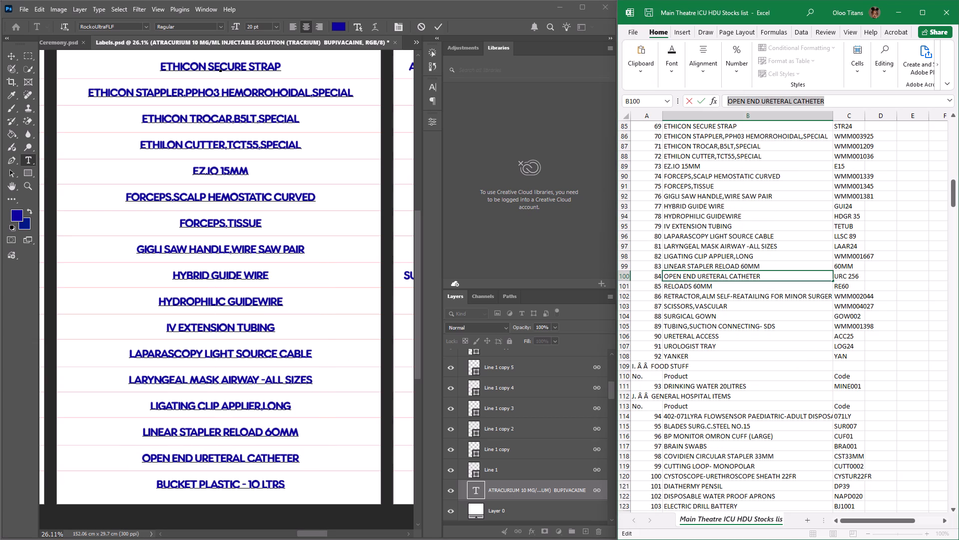
left_click(710, 289)
left_click_drag(786, 100, 710, 98)
right_click(741, 99)
left_click(769, 124)
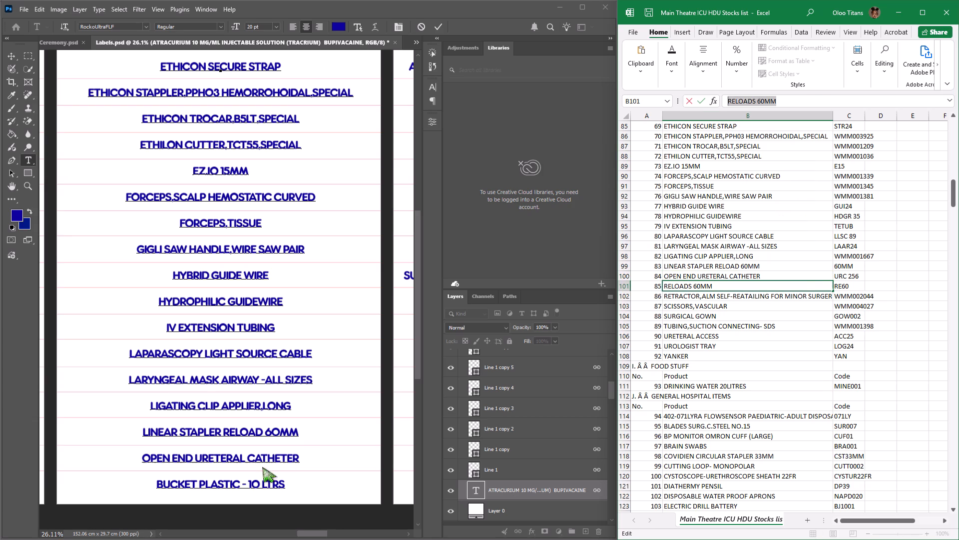
left_click(253, 478)
left_click(266, 488)
left_click_drag(286, 487, 161, 497)
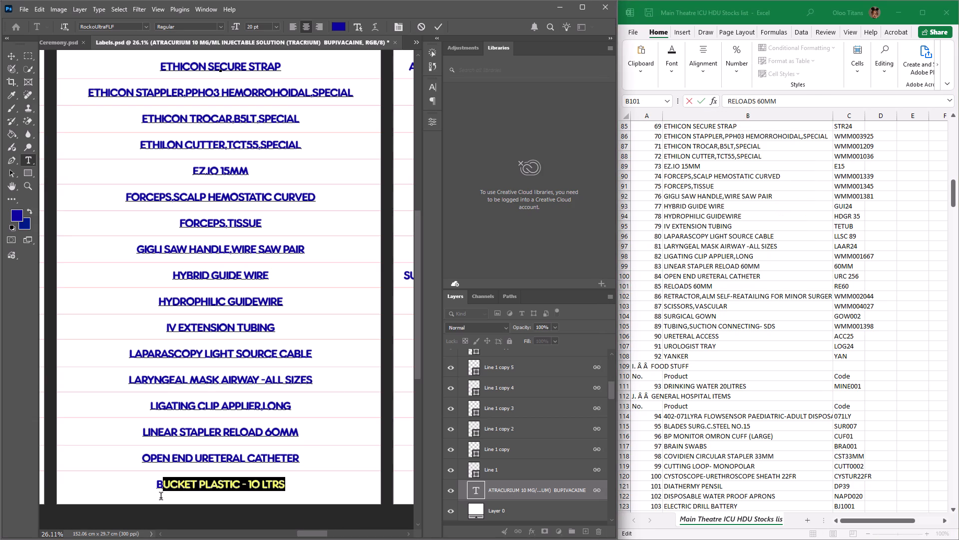
left_click_drag(161, 497, 155, 495)
right_click(225, 487)
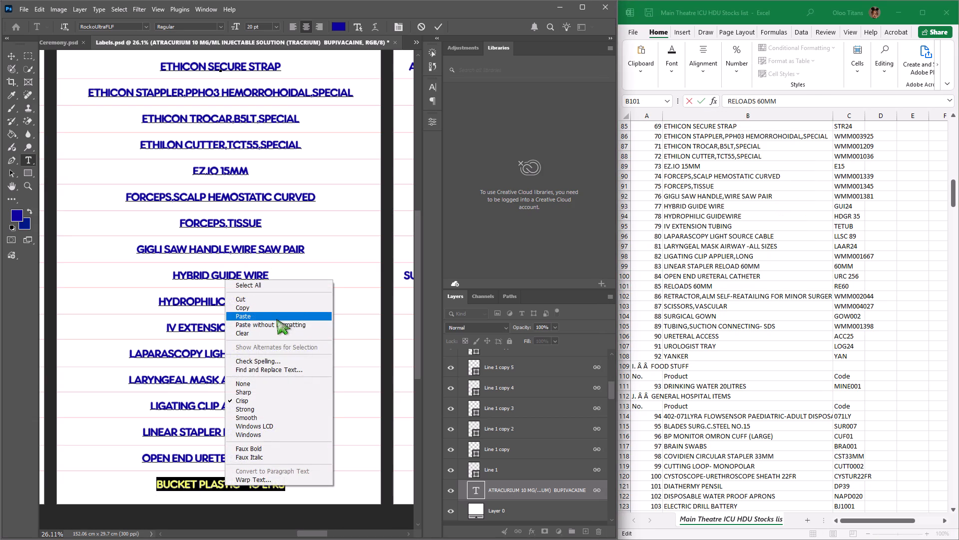
left_click(275, 319)
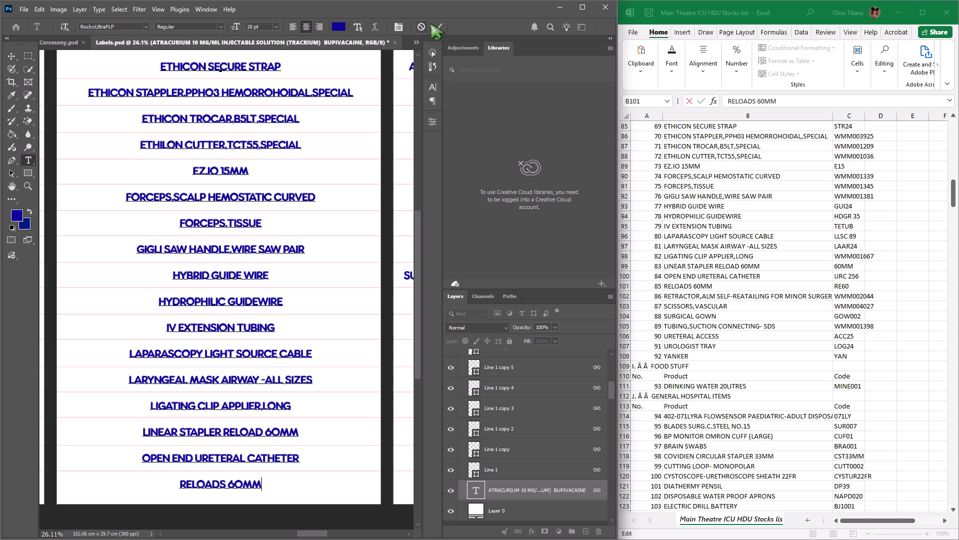
left_click(434, 25)
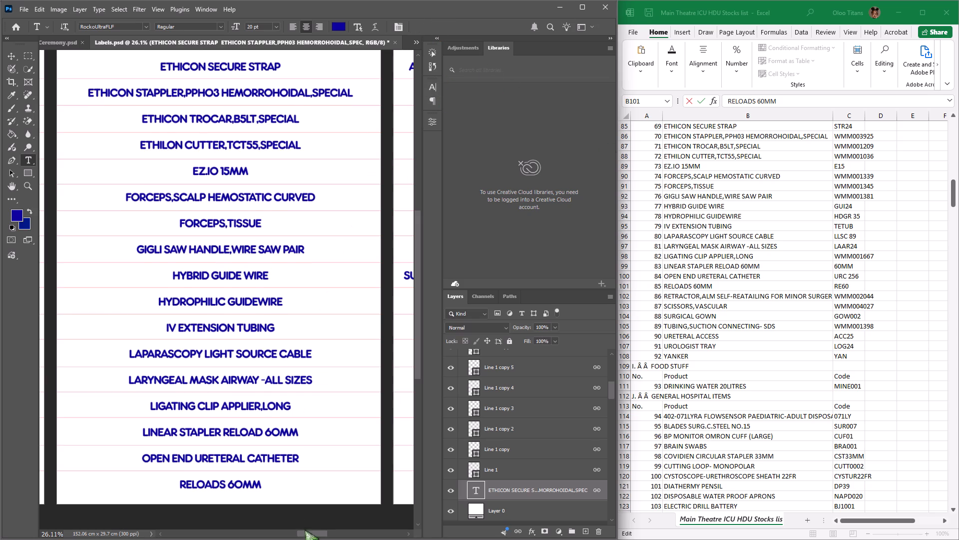
In the Excel stocks list, colour the RELOADS 60MM text in cell B101 yellow to mark the last product copied.
left_click_drag(312, 536, 336, 530)
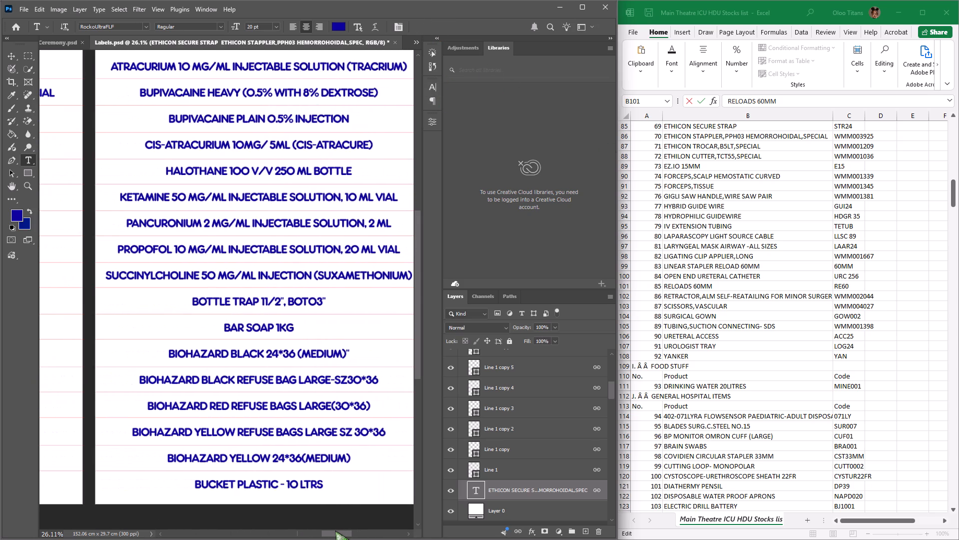
left_click_drag(336, 530, 339, 530)
left_click(757, 324)
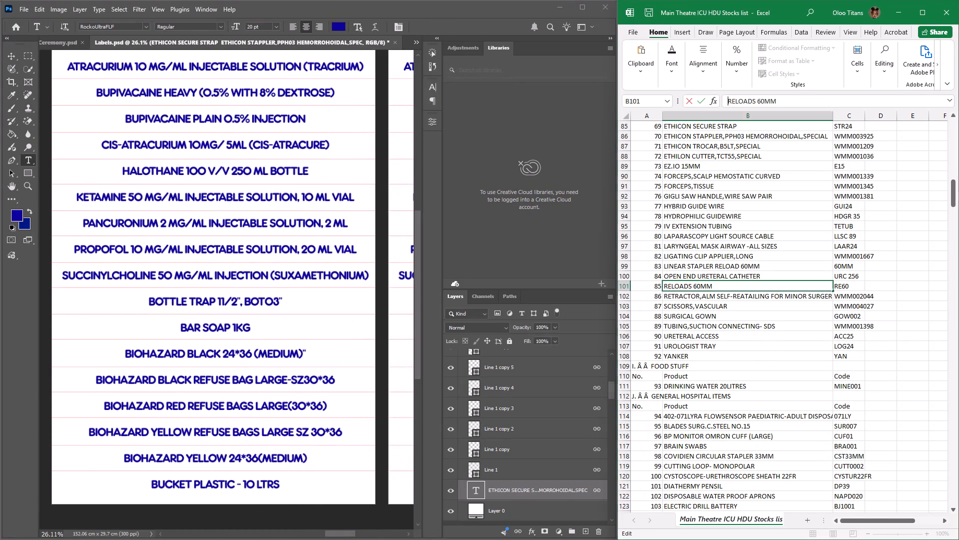
left_click_drag(726, 287, 617, 284)
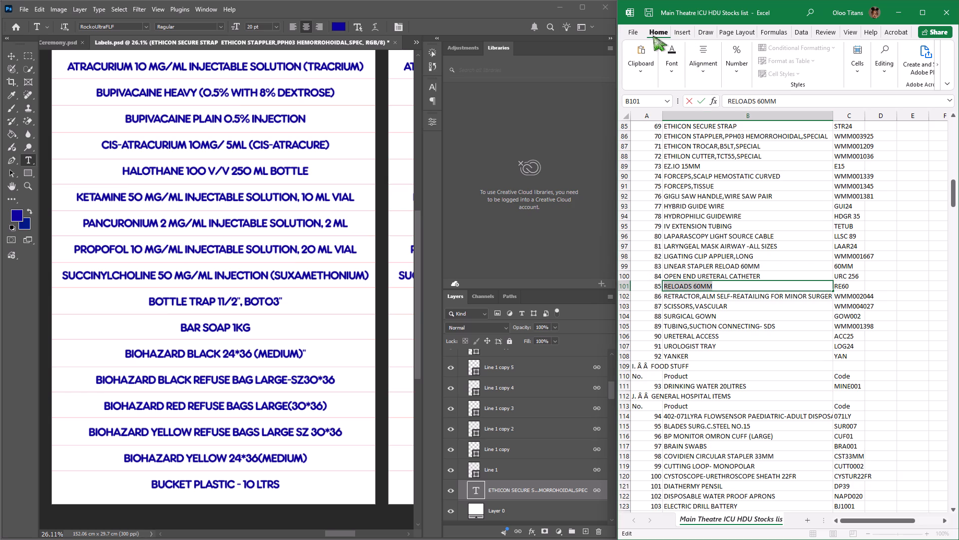
left_click(765, 272)
left_click_drag(731, 288, 724, 287)
left_click(724, 287)
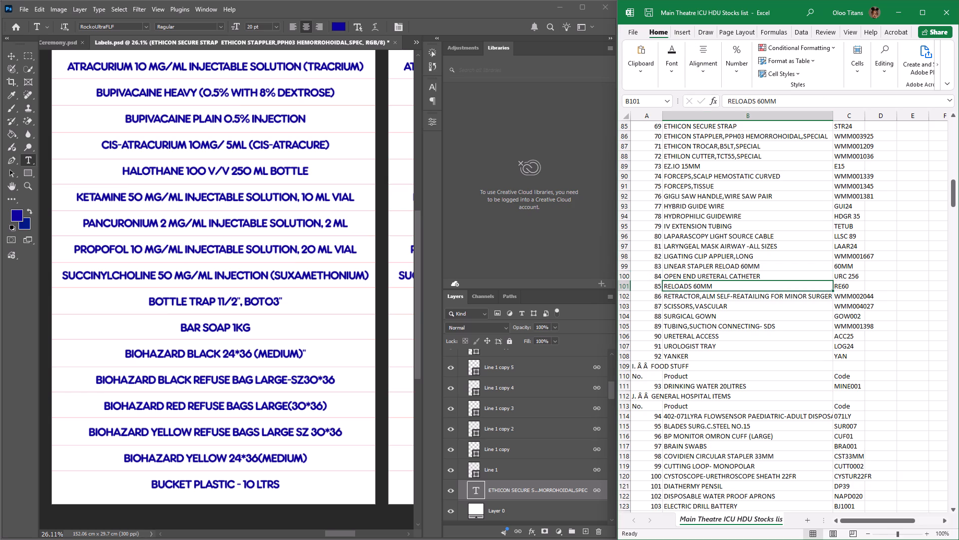
left_click(714, 285)
double_click(710, 286)
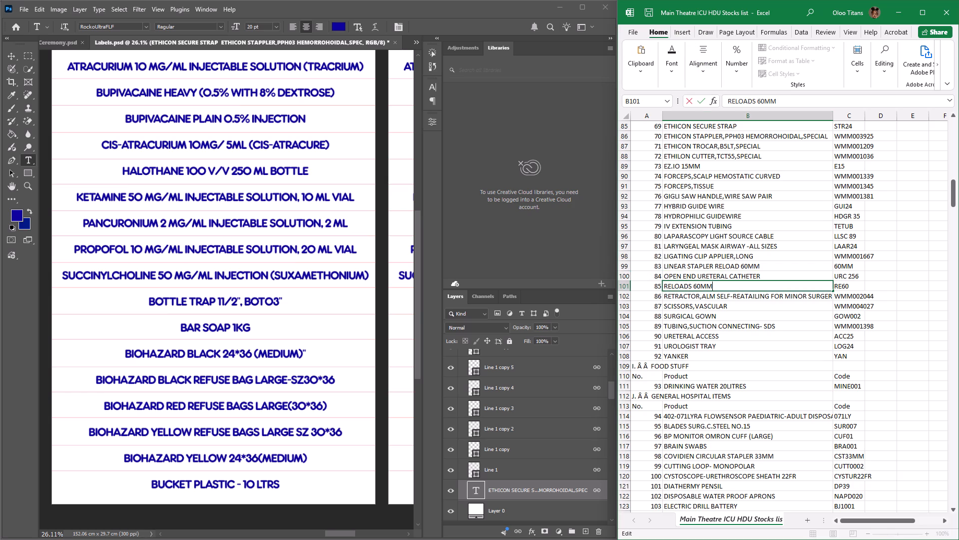
left_click_drag(714, 287, 652, 286)
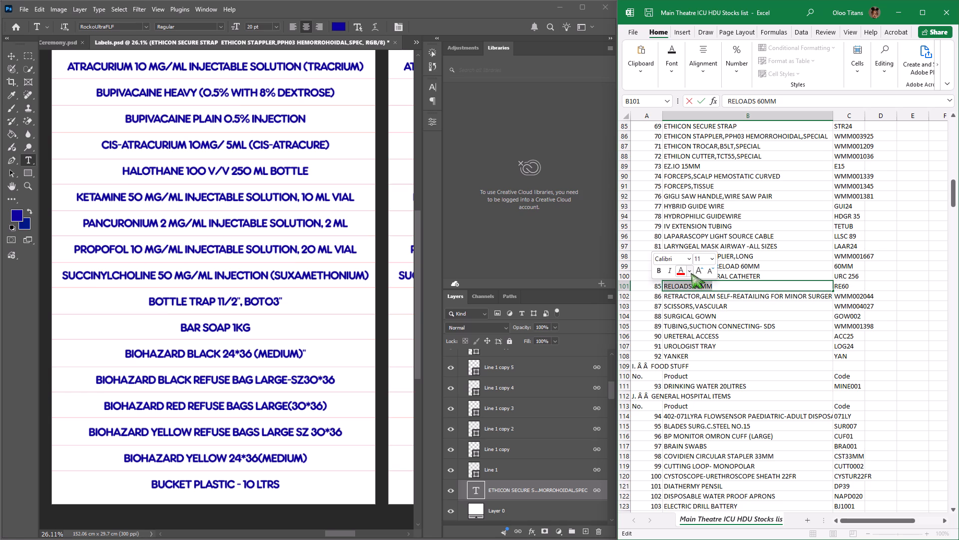
left_click(691, 272)
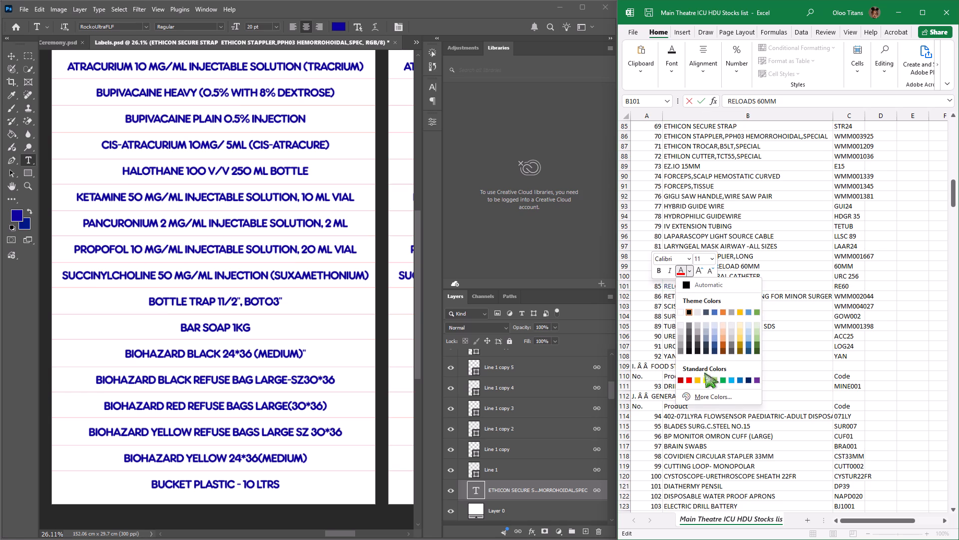
left_click(705, 378)
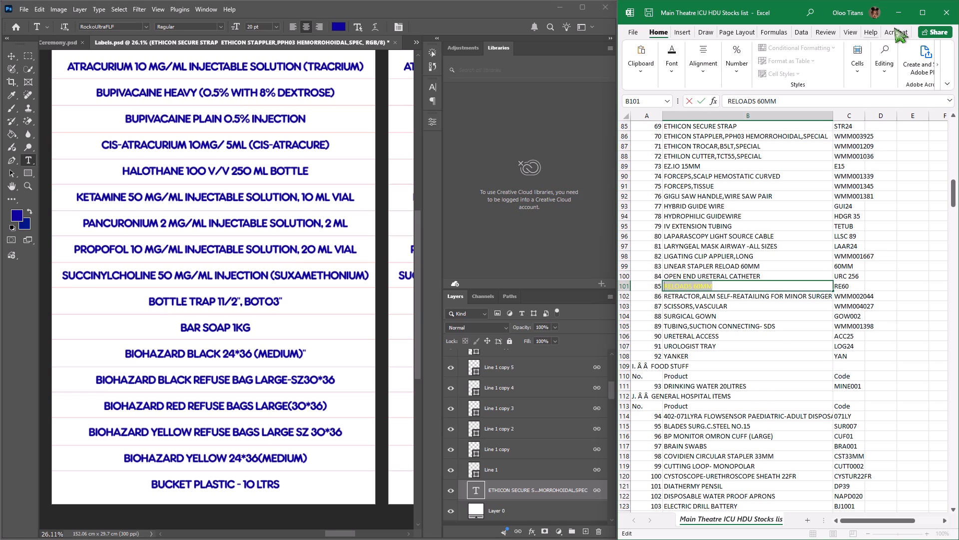
Maximise the Excel stocks list and fill the entire RELOADS 60MM row, row 101, with yellow.
left_click(916, 11)
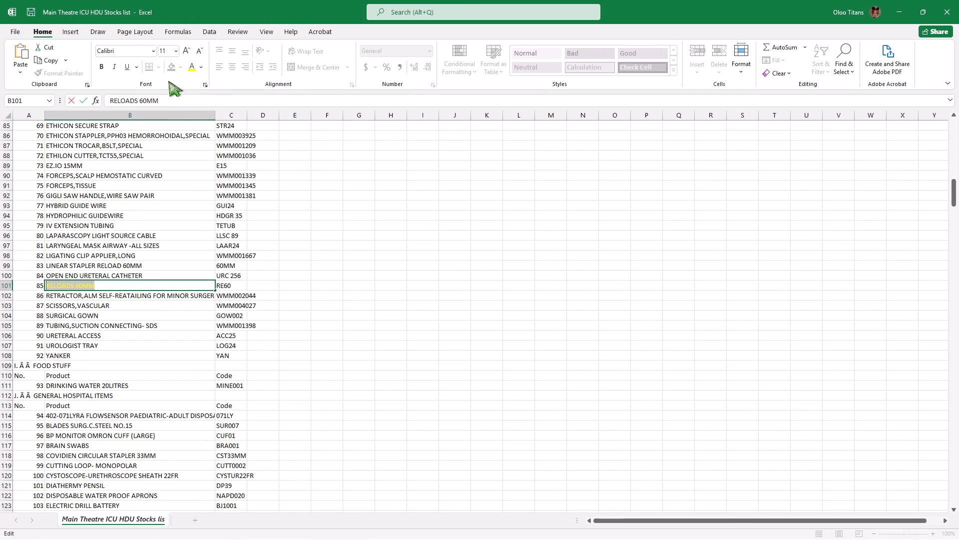
left_click(161, 287)
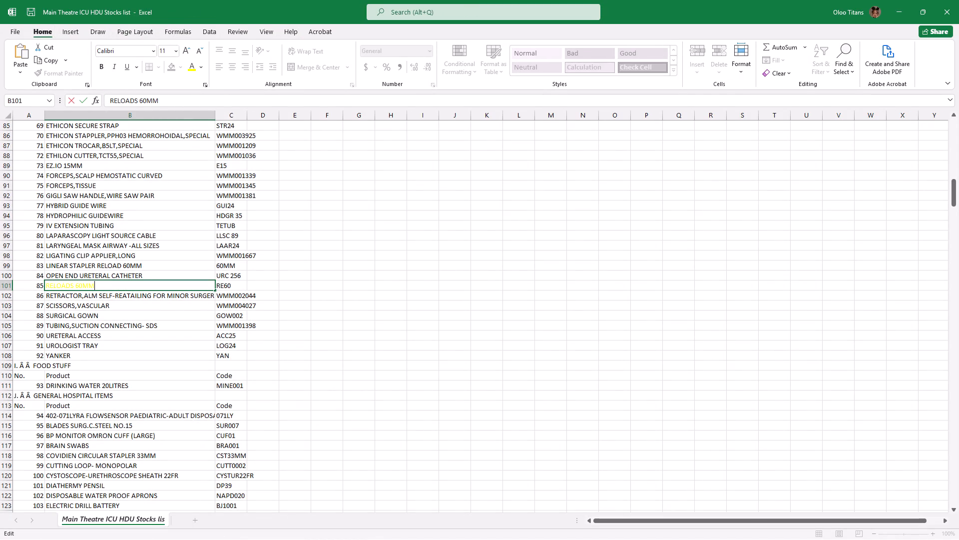
left_click(260, 287)
left_click_drag(263, 288, 65, 287)
left_click(502, 302)
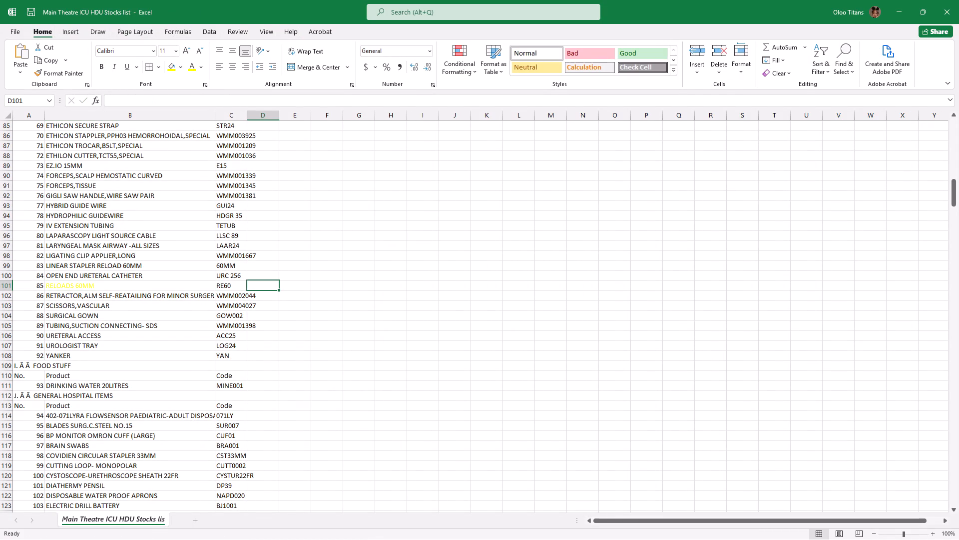
left_click_drag(2, 286, 102, 285)
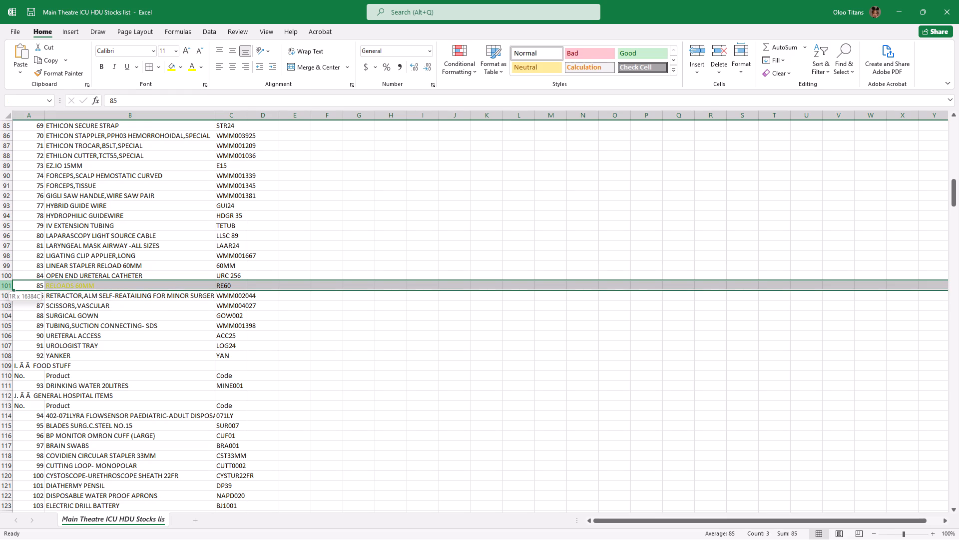
left_click_drag(102, 285, 102, 283)
left_click(171, 66)
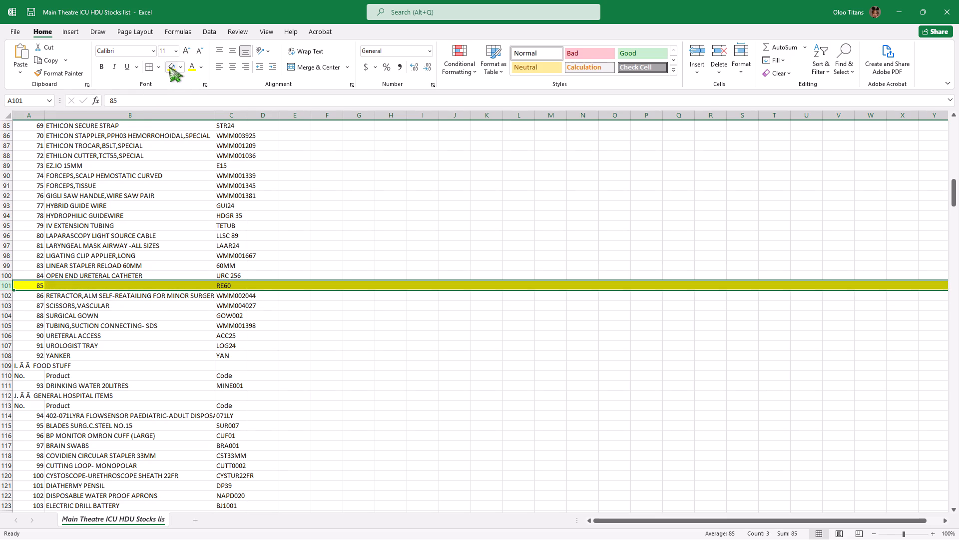
Set the font colour of the RELOADS 60MM row to Automatic.
left_click(199, 66)
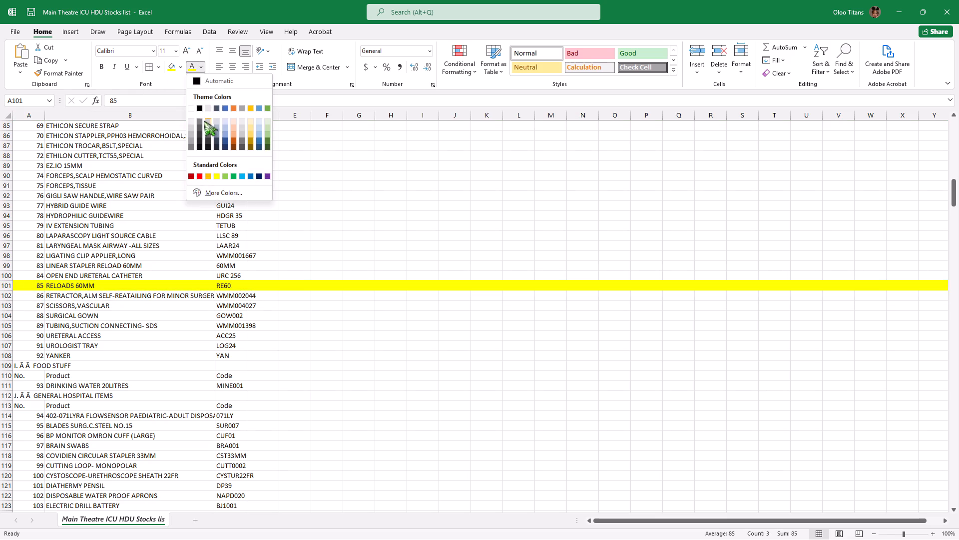
left_click(204, 83)
left_click(337, 288)
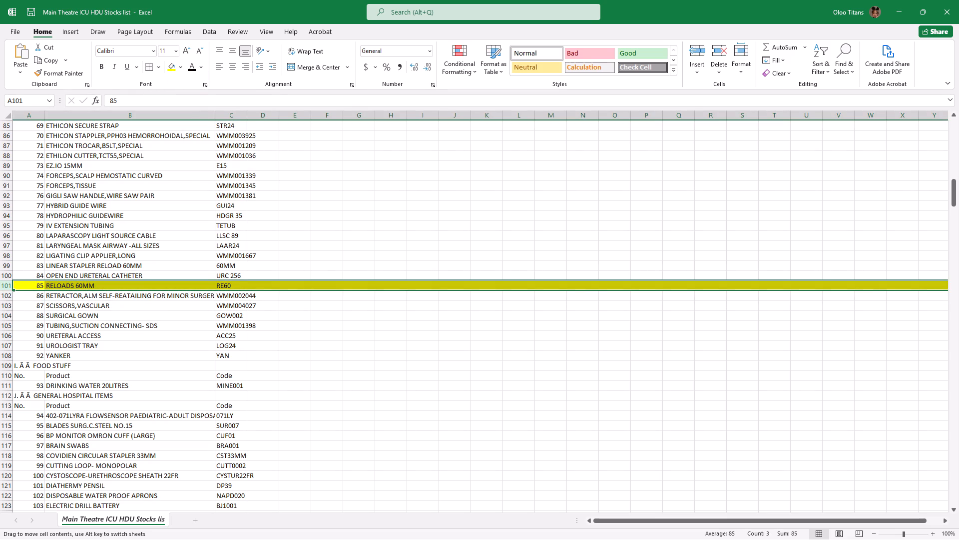
Look through the remaining products in the stocks list down to its end.
scroll(287, 349, "down", 20)
scroll(287, 349, "down", 20)
scroll(287, 349, "down", 7)
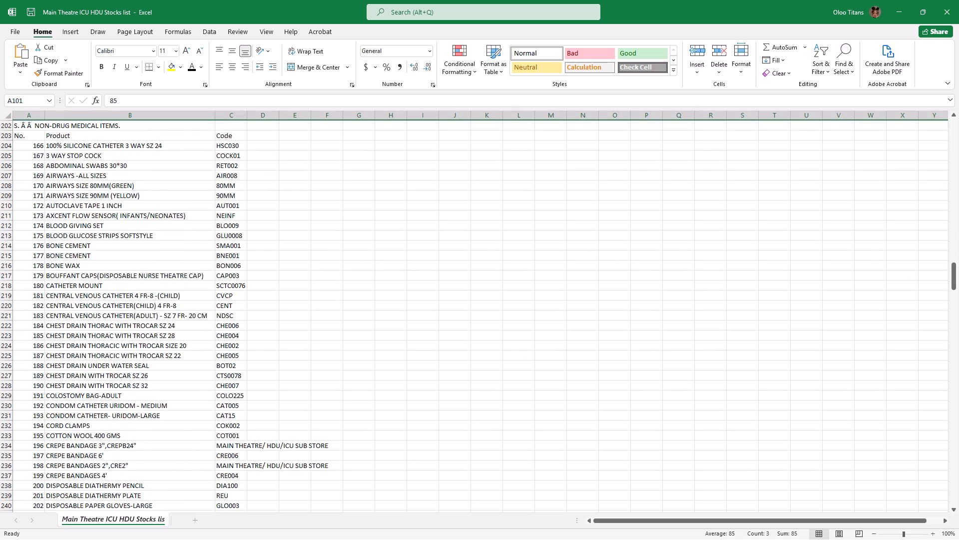
scroll(284, 311, "down", 20)
scroll(284, 311, "down", 20)
scroll(284, 311, "down", 15)
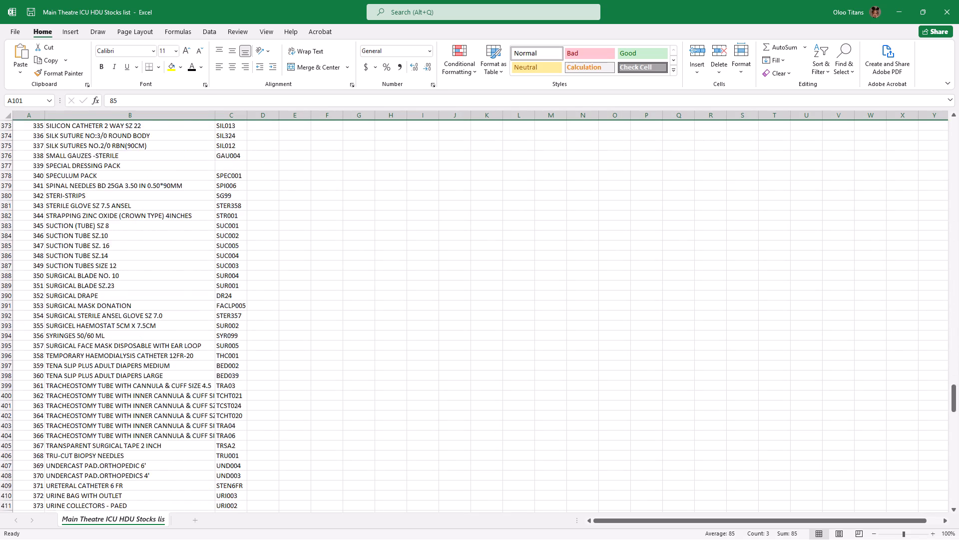
scroll(279, 298, "down", 20)
scroll(279, 298, "down", 14)
scroll(247, 306, "down", 16)
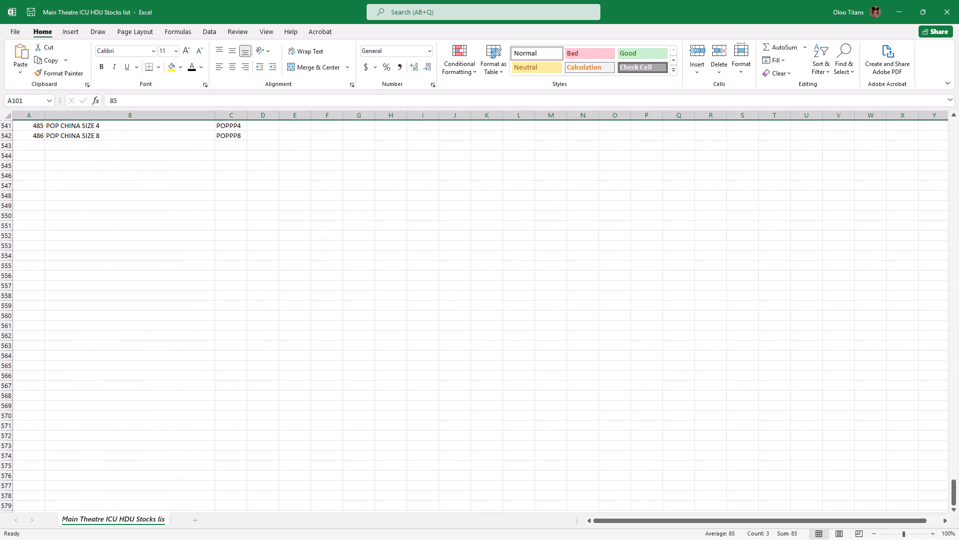
scroll(225, 322, "up", 6)
Minimise the Excel stocks list and the Photoshop window.
left_click(890, 10)
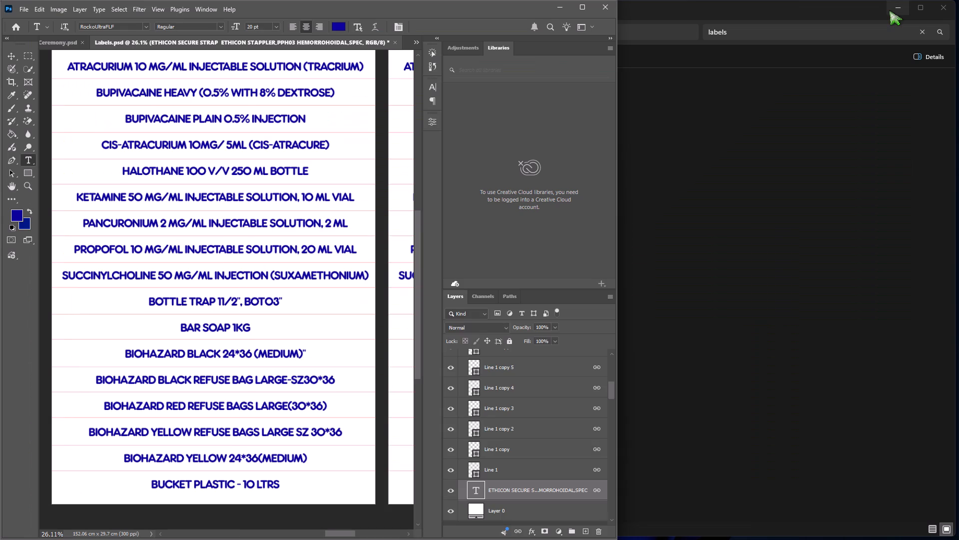
left_click(553, 5)
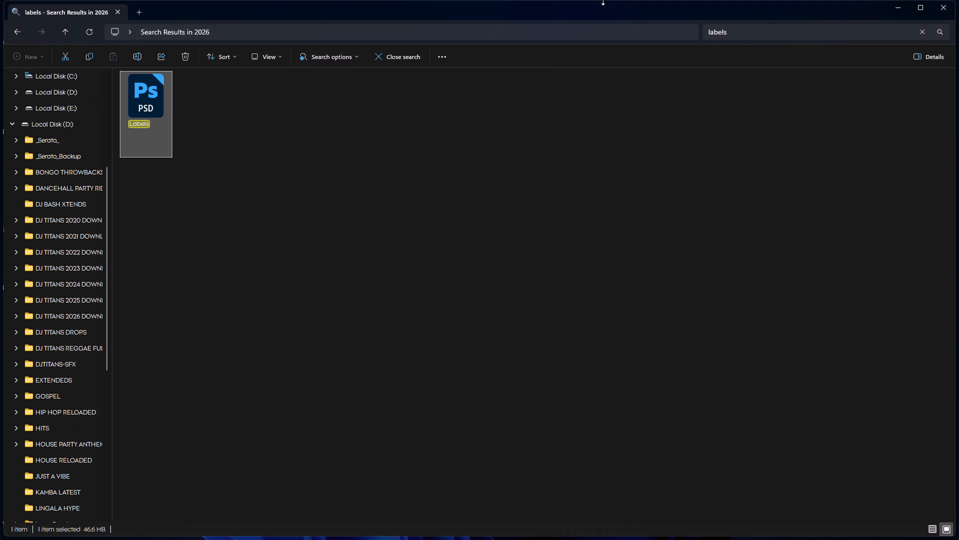